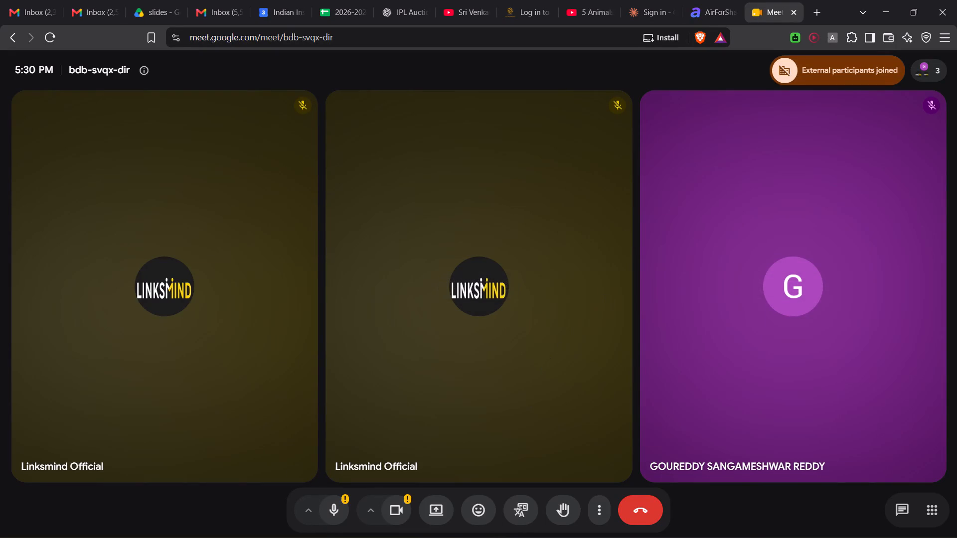
Turn on the microphone in the meeting to bring up the browser's microphone access request.
{"action": "left_click", "coordinate": [332, 511]}
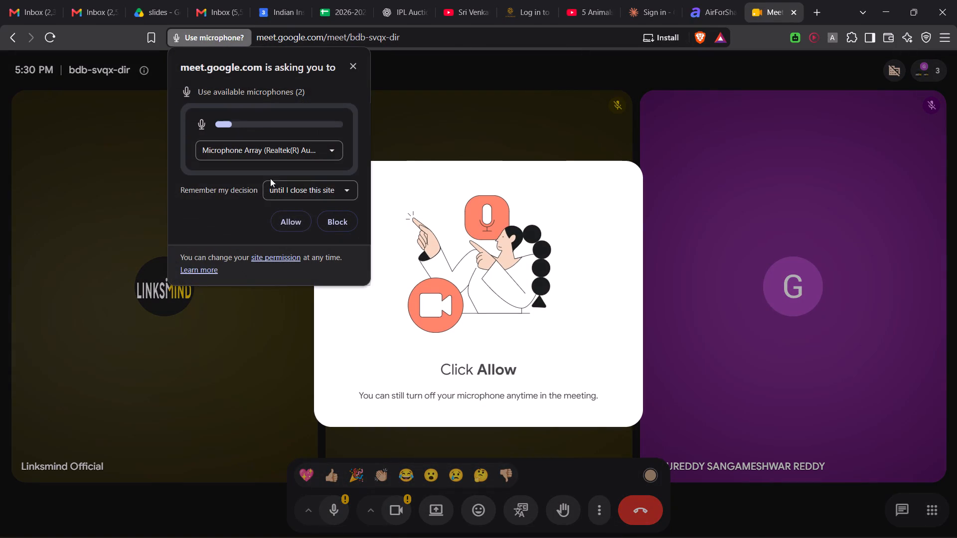
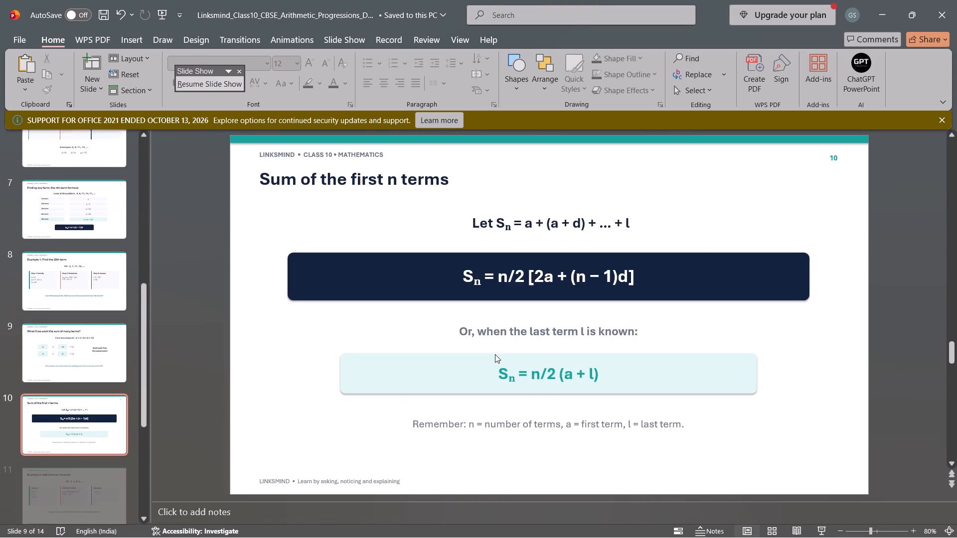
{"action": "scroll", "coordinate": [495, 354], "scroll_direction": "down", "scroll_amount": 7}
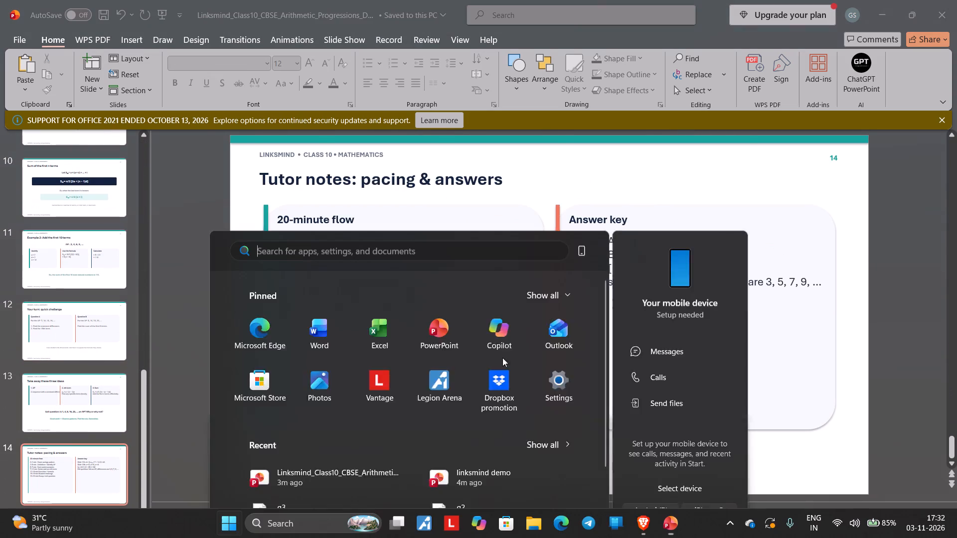
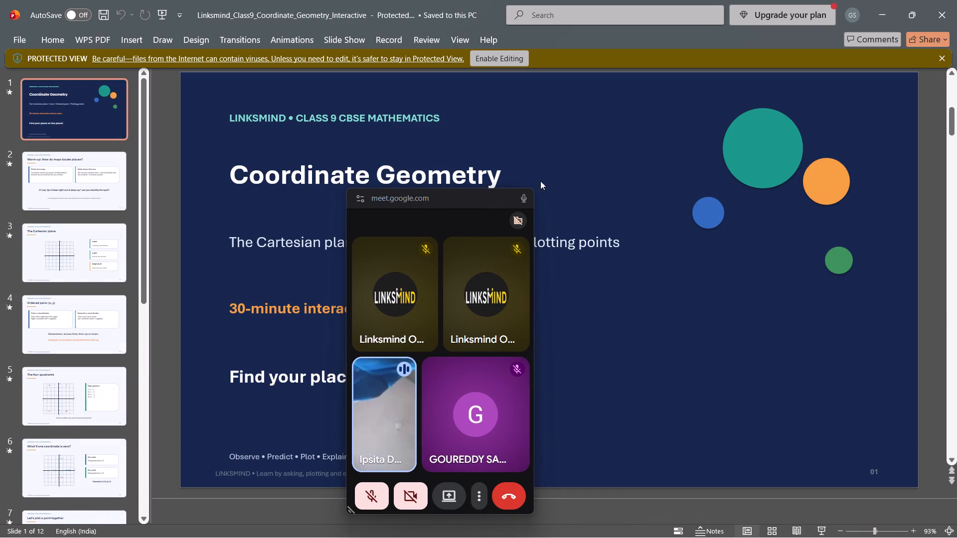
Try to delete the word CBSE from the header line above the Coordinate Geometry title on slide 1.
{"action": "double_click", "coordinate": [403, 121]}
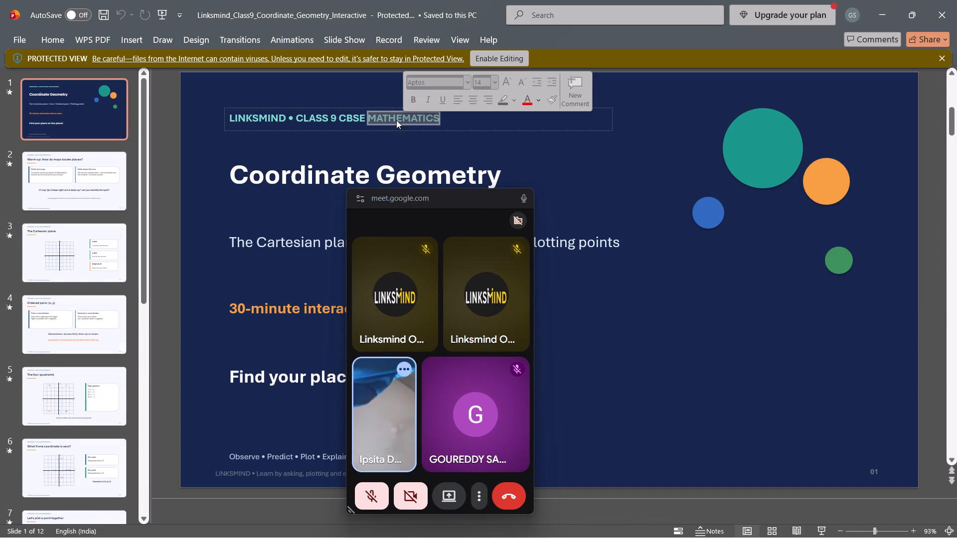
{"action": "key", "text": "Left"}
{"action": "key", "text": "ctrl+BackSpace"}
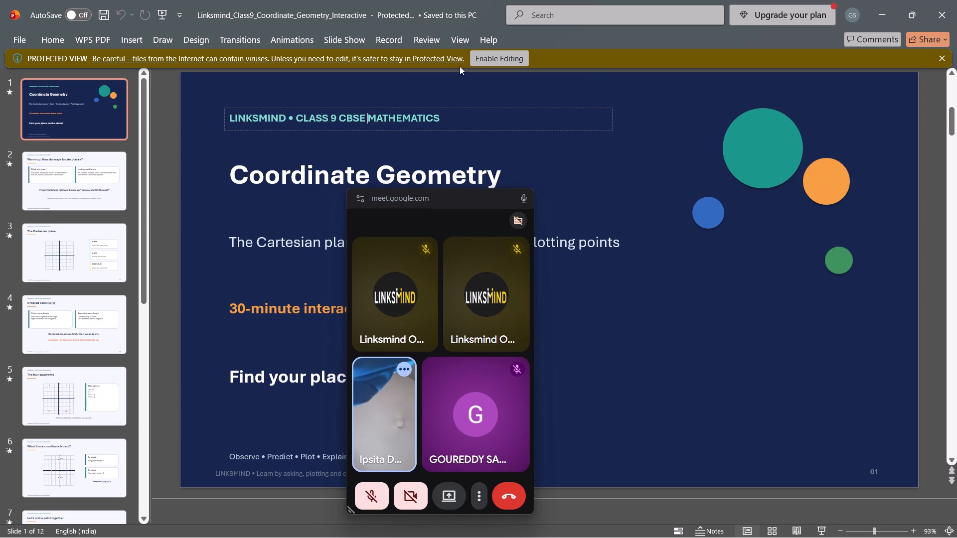
Enable editing for the protected presentation and delete CBSE with its adjoining spaces from slide 1's header line.
{"action": "left_click", "coordinate": [509, 54]}
{"action": "double_click", "coordinate": [373, 157]}
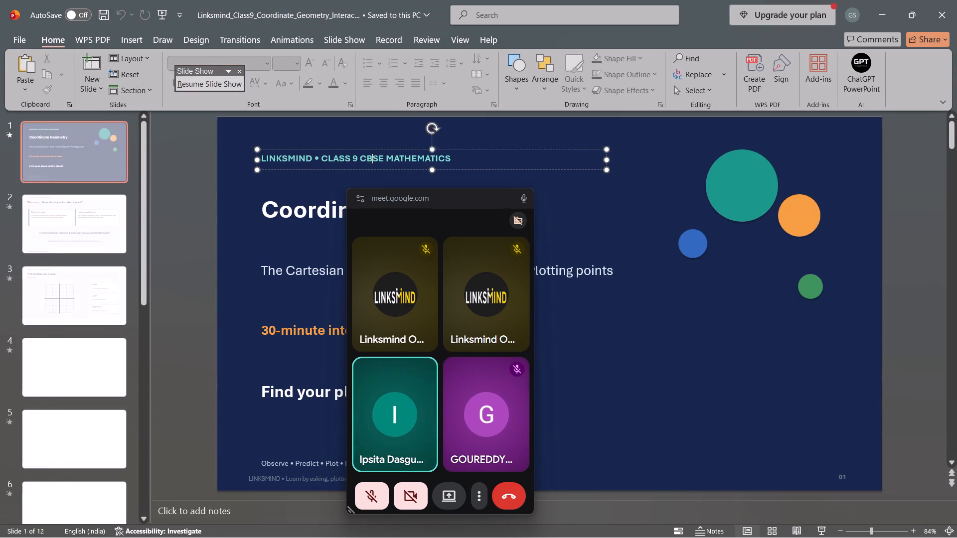
{"action": "key", "text": "BackSpace"}
{"action": "key", "text": "BackSpace"}
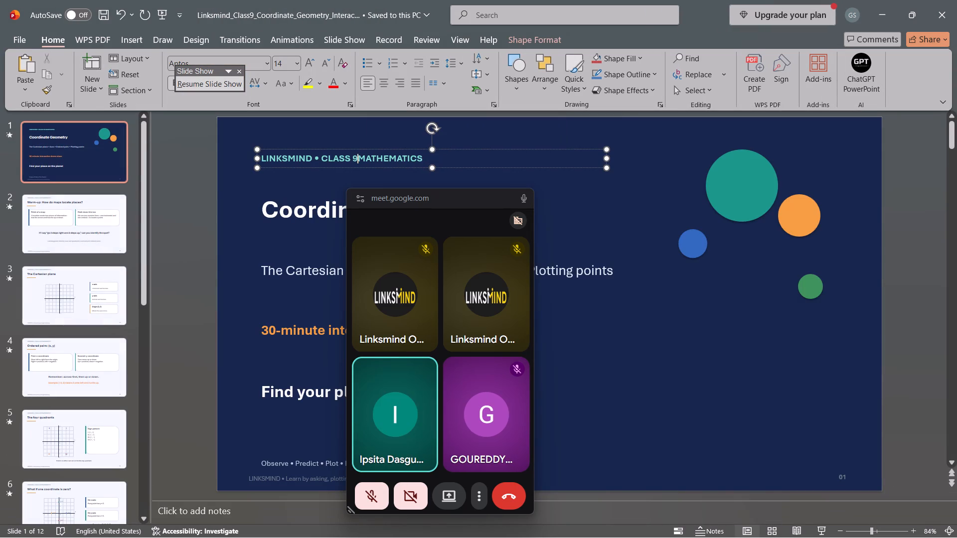
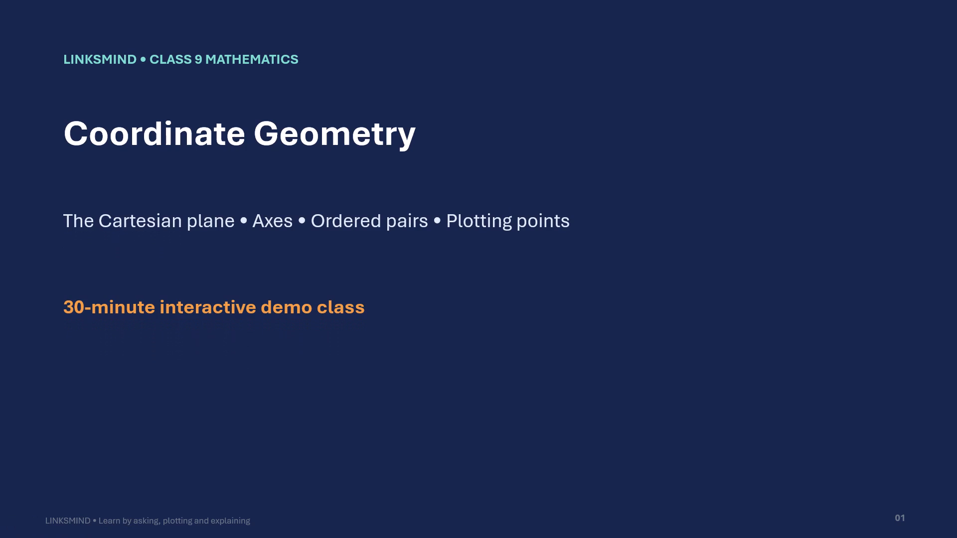
Present the Coordinate Geometry title slide, revealing its animated circles and the line "Find your place on the plane!".
{"action": "key", "text": "Right"}
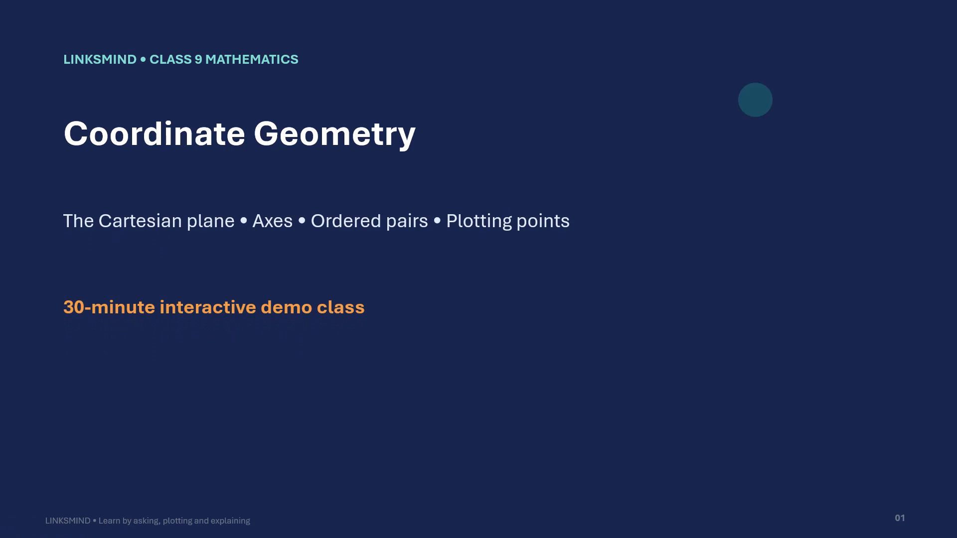
{"action": "key", "text": "Right"}
{"action": "key", "text": "Right"}
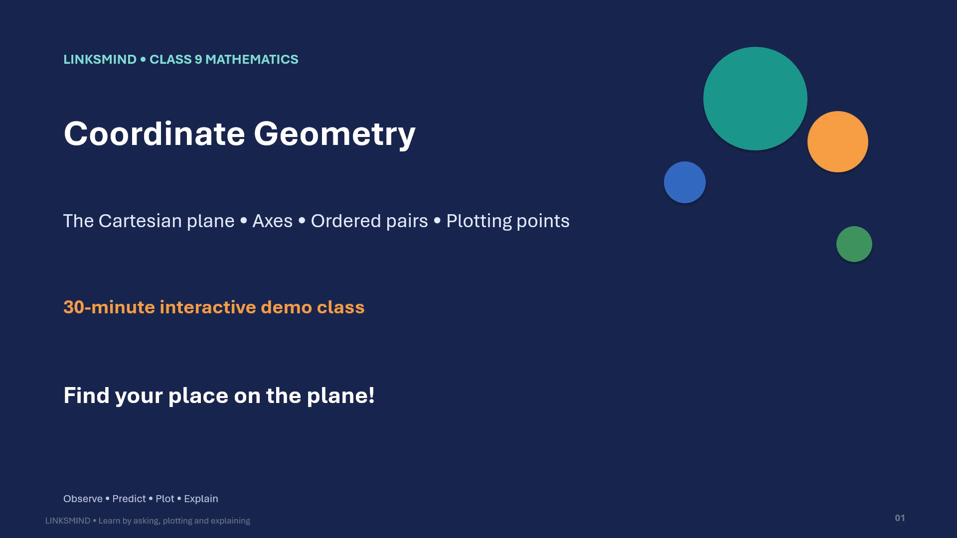
Advance the slide show to the maps warm-up on slide 2 and reveal the "Think of a map" and "Math does this too" cards.
{"action": "key", "text": "Right"}
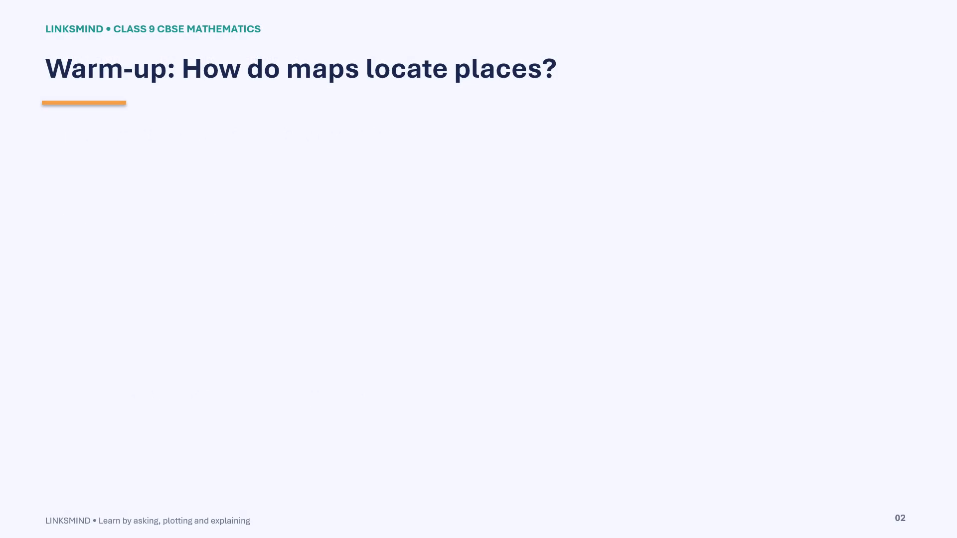
{"action": "key", "text": "Right"}
{"action": "key", "text": "Right"}
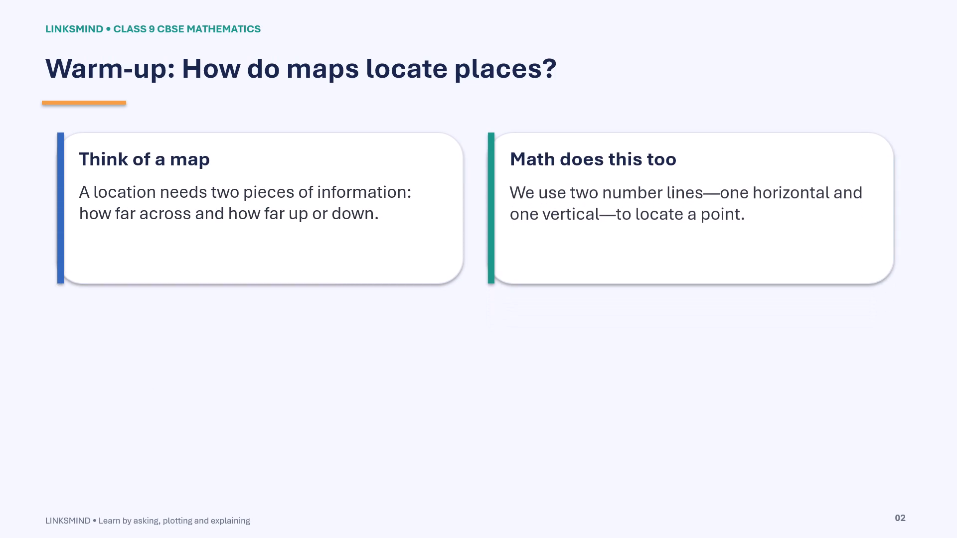
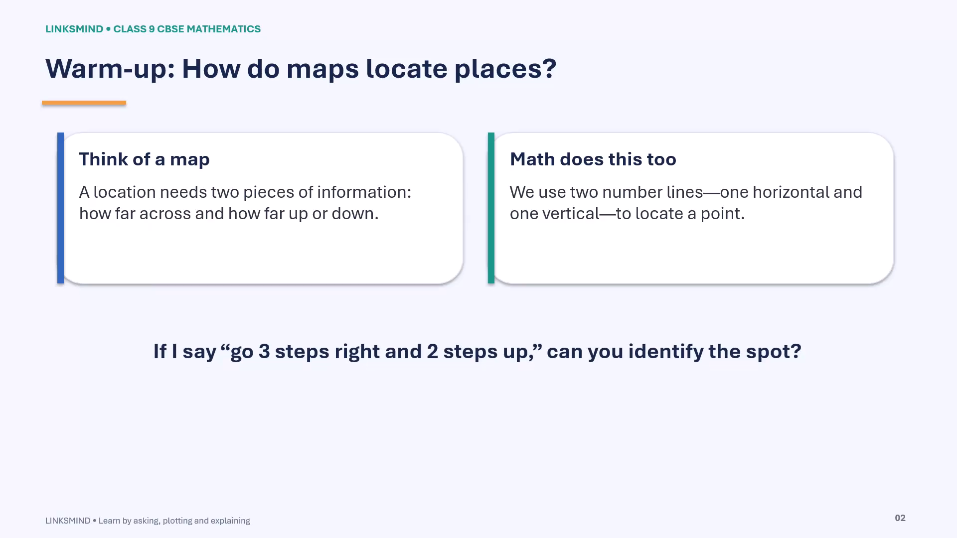
Present the Cartesian plane slide, revealing the grid, both axes and the x-axis, y-axis and Origin (0, 0) cards, and point out the origin.
{"action": "key", "text": "Right"}
{"action": "key", "text": "Right"}
{"action": "key", "text": "Right"}
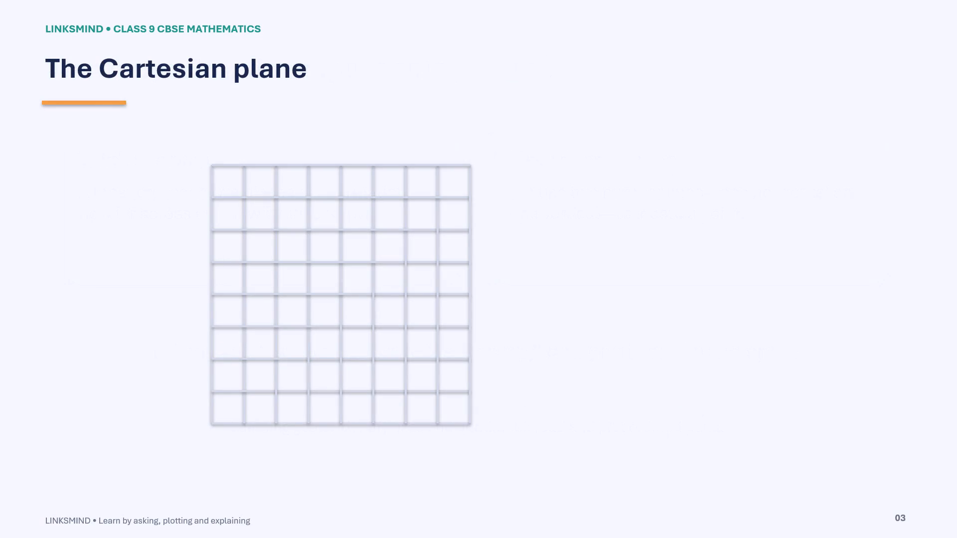
{"action": "key", "text": "Right"}
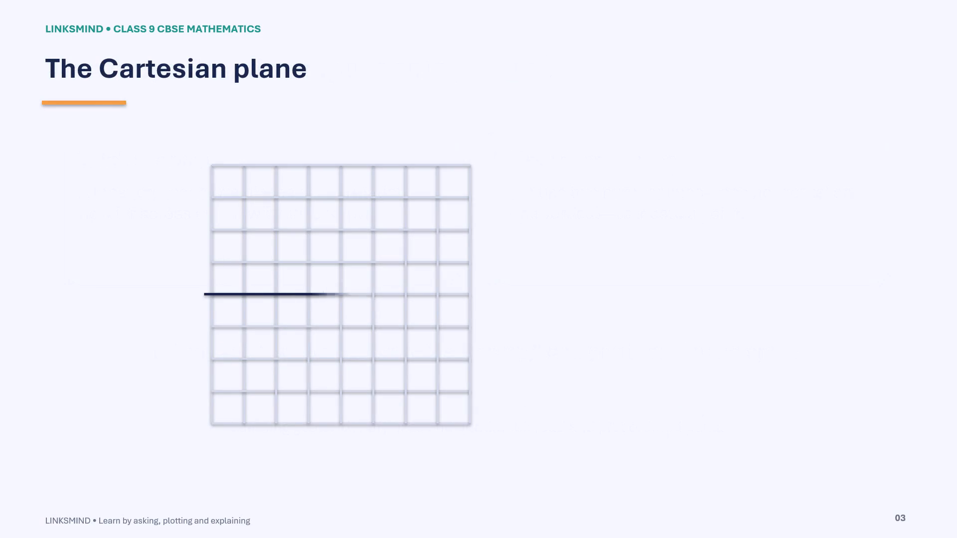
{"action": "key", "text": "Right"}
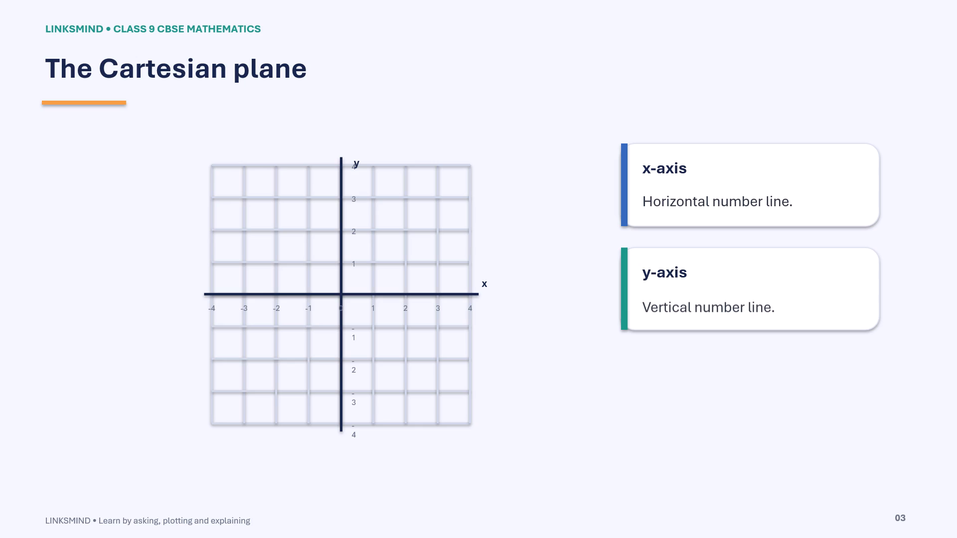
{"action": "key", "text": "Right"}
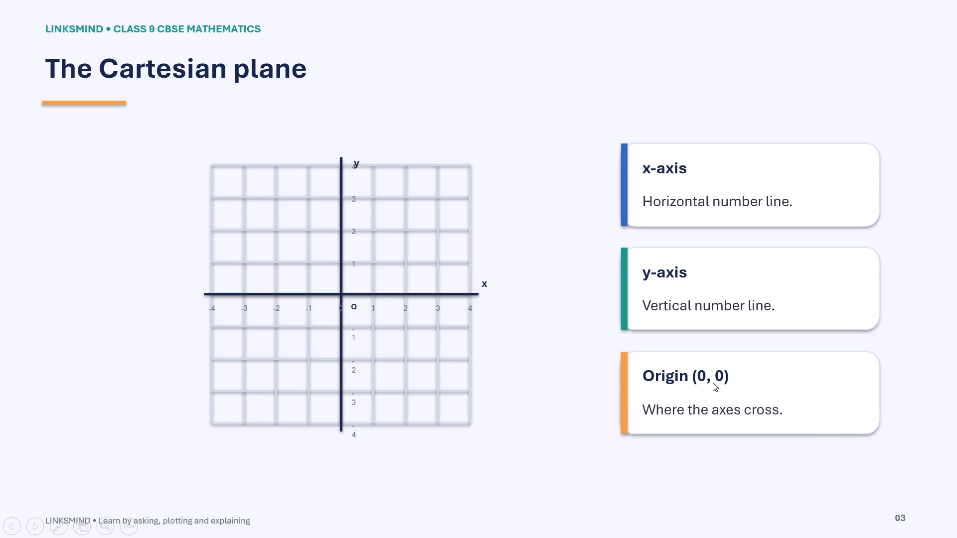
{"action": "left_click_drag", "start_coordinate": [692, 376], "coordinate": [713, 377]}
{"action": "left_click_drag", "start_coordinate": [713, 377], "coordinate": [726, 379]}
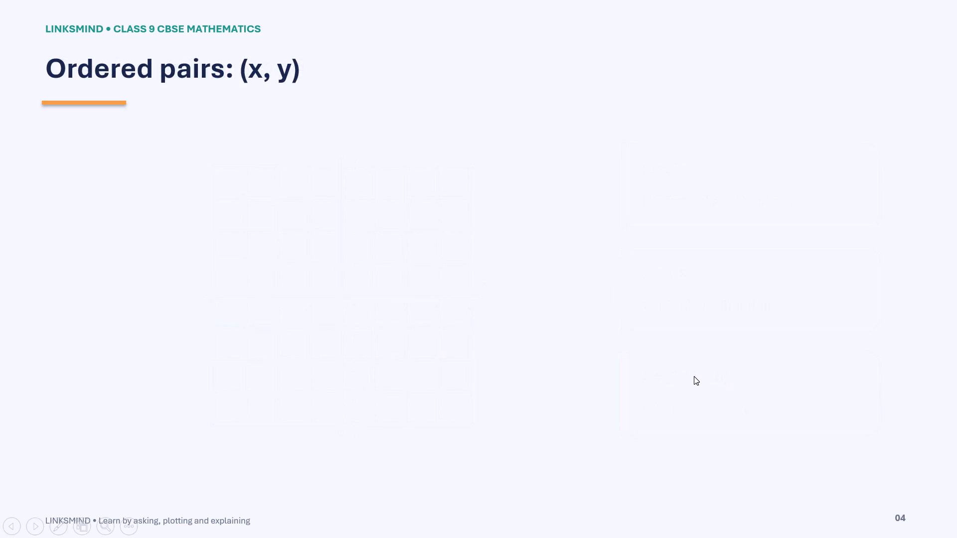
{"action": "key", "text": "Left"}
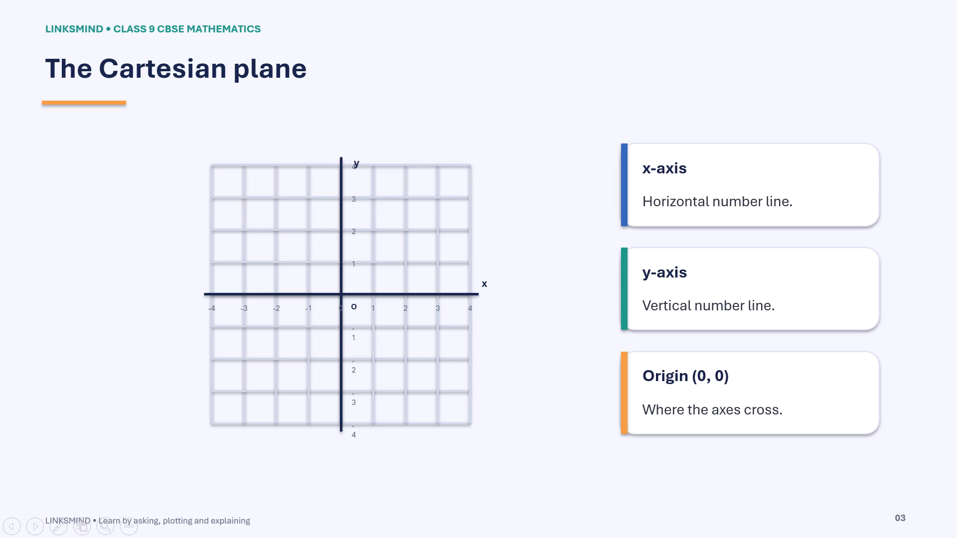
Advance to the Ordered pairs: (x, y) slide and reveal the "First: x-coordinate" and "Second: y-coordinate" cards.
{"action": "key", "text": "Right"}
{"action": "key", "text": "Right"}
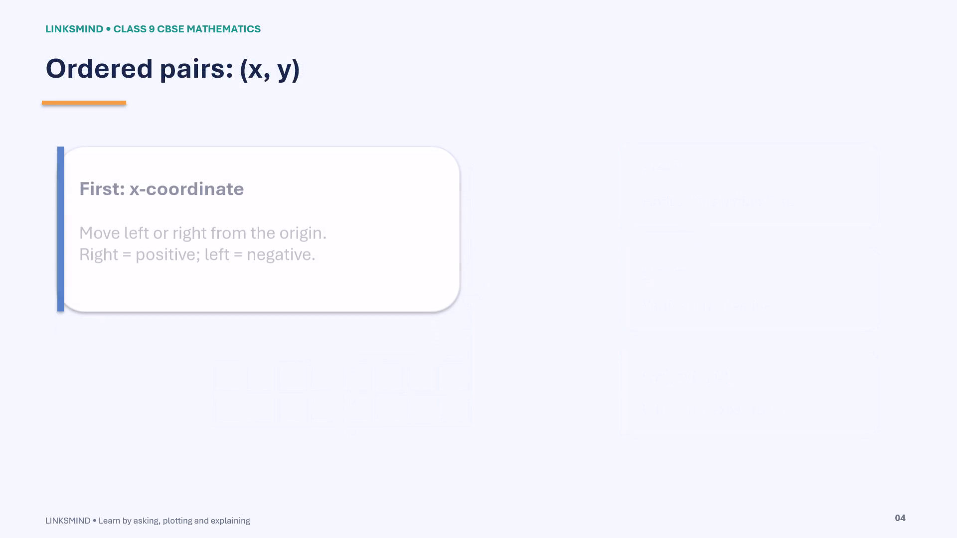
{"action": "key", "text": "Right"}
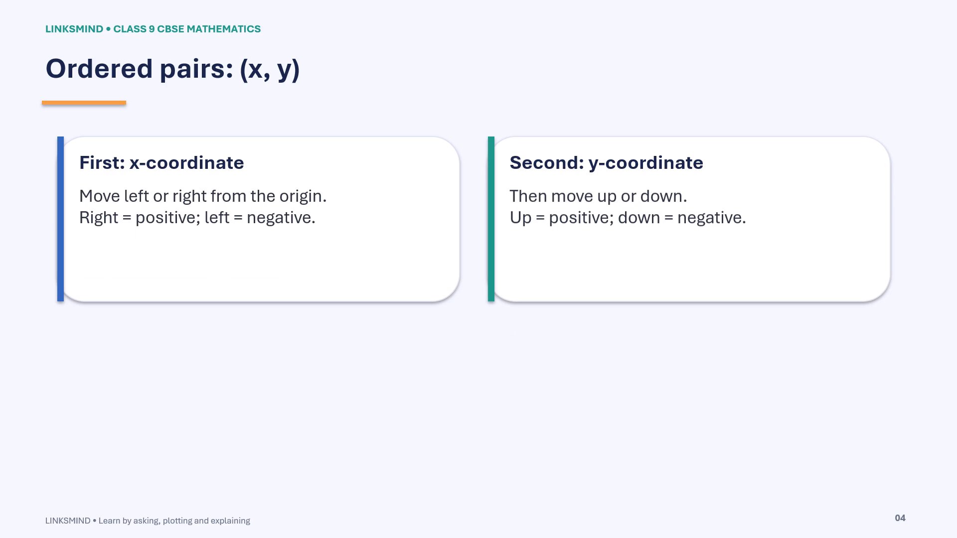
Go back to the fully revealed Cartesian plane slide to refer to its axes and origin again.
{"action": "key", "text": "Left"}
{"action": "key", "text": "Left"}
{"action": "key", "text": "Left"}
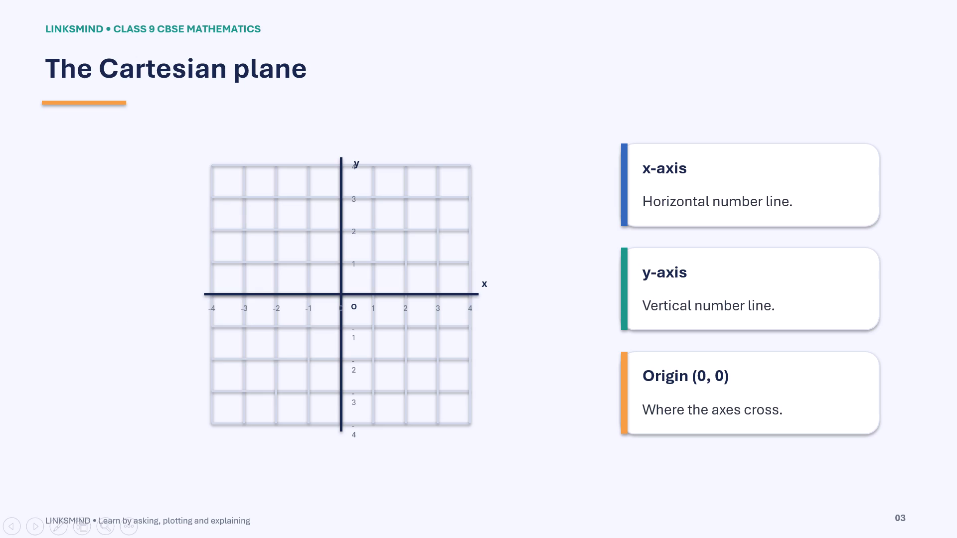
Present the Ordered pairs slide again, revealing both coordinate cards, the "across first, then up or down" reminder and the (−2, 3) example.
{"action": "key", "text": "Right"}
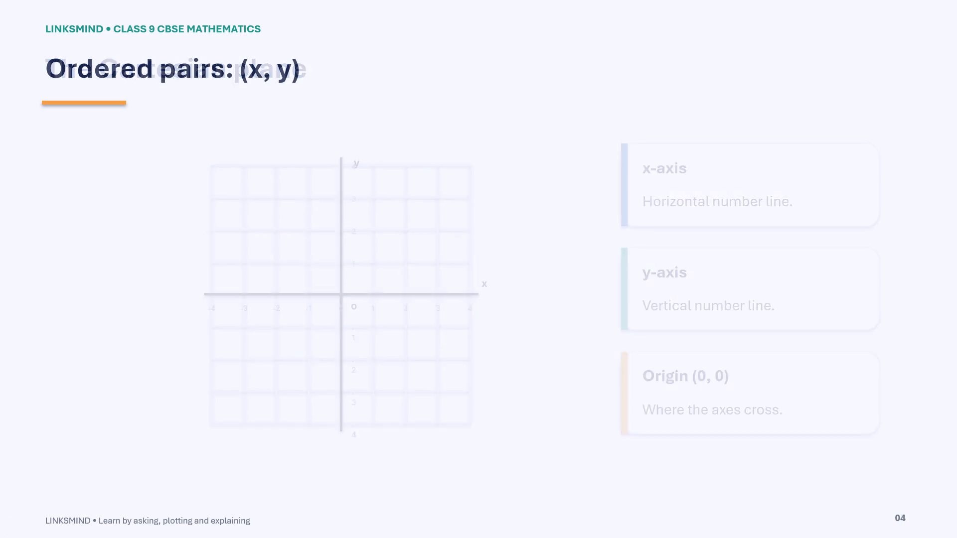
{"action": "key", "text": "Right"}
{"action": "key", "text": "Right"}
{"action": "key", "text": "Right"}
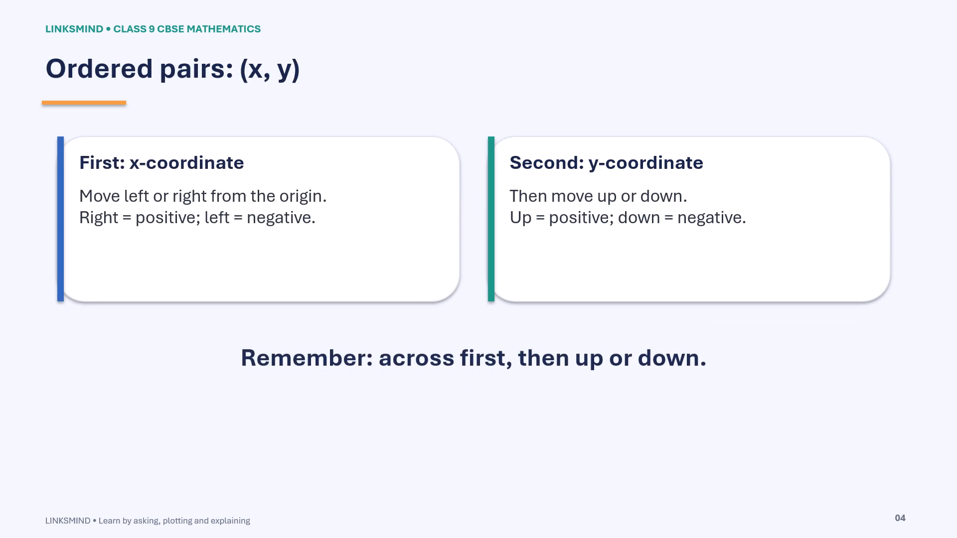
{"action": "key", "text": "Right"}
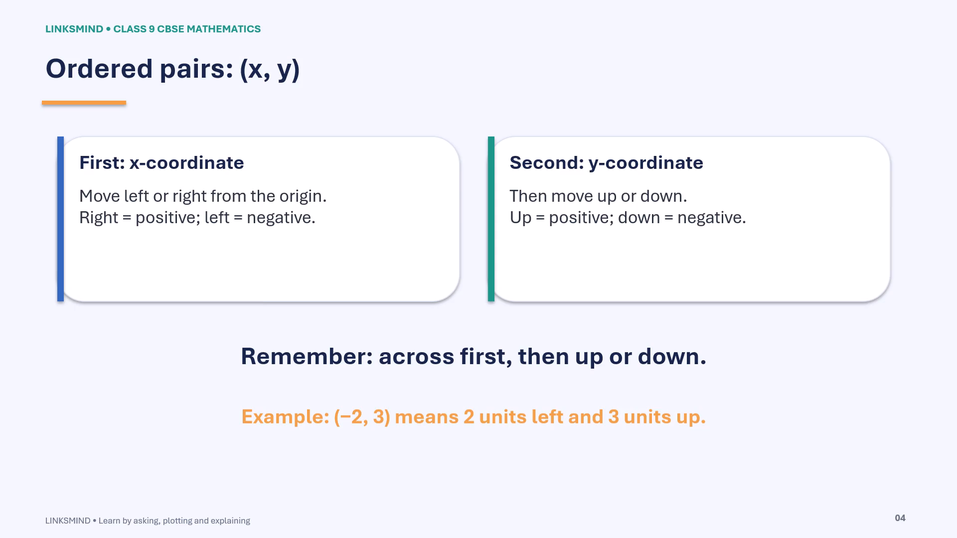
Advance to The four quadrants slide and point out the location around (−2, 3) on the unlabelled grid.
{"action": "key", "text": "Right"}
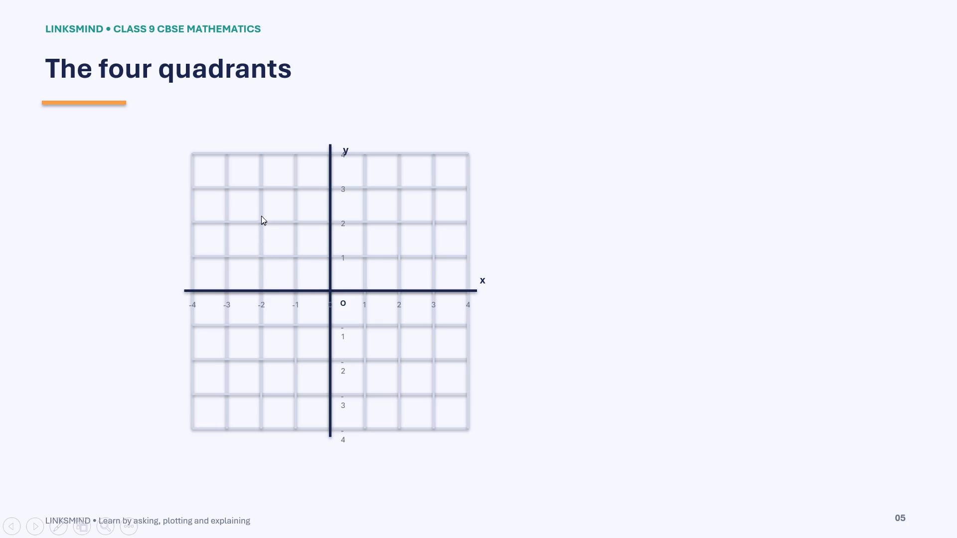
{"action": "left_click_drag", "start_coordinate": [261, 189], "coordinate": [265, 175]}
{"action": "left_click_drag", "start_coordinate": [265, 175], "coordinate": [251, 192]}
{"action": "left_click_drag", "start_coordinate": [251, 192], "coordinate": [249, 175]}
{"action": "left_click_drag", "start_coordinate": [249, 175], "coordinate": [263, 195]}
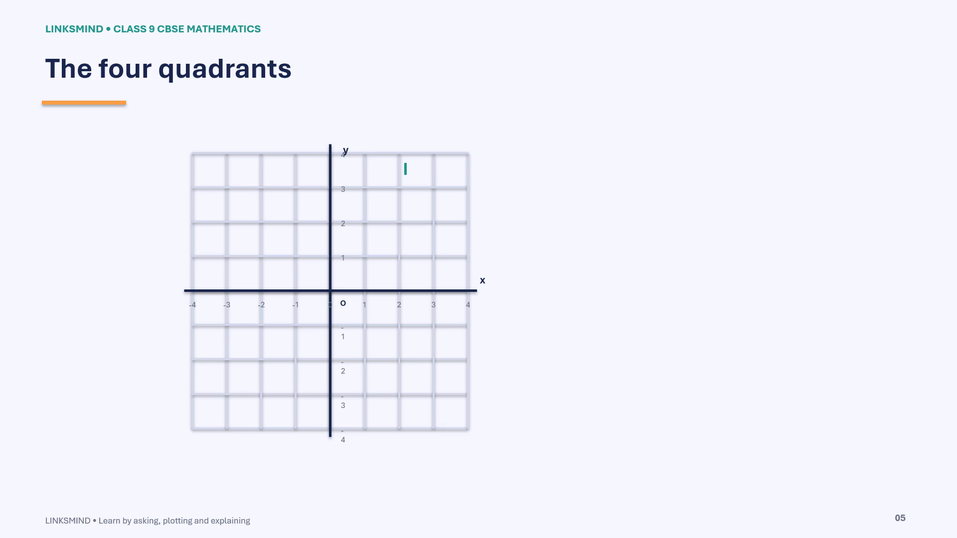
Reveal the quadrant labels I, II, III and IV on the coordinate grid one after another.
{"action": "key", "text": "Left"}
{"action": "key", "text": "Right"}
{"action": "key", "text": "Right"}
{"action": "key", "text": "Right"}
{"action": "key", "text": "Right"}
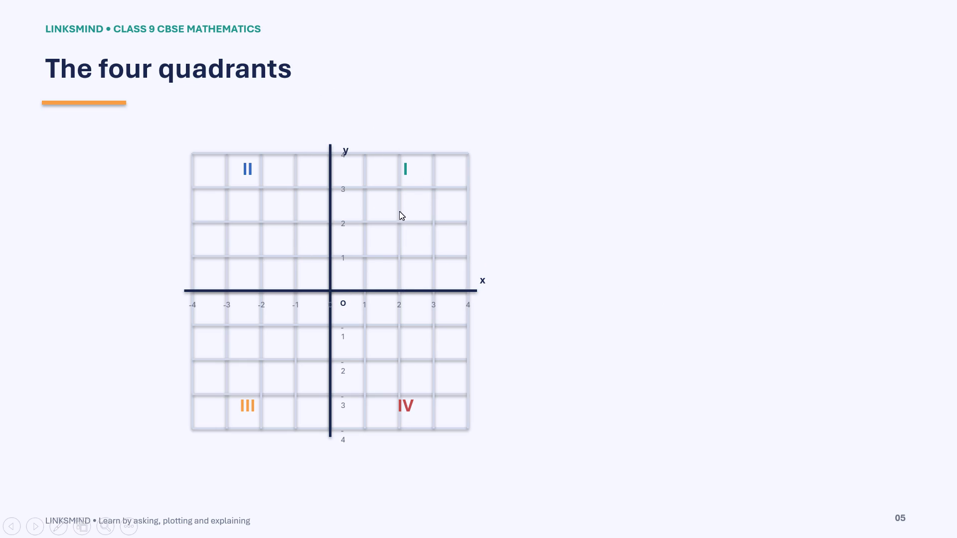
Reveal the Sign pattern card for quadrants I to IV, and step back from the note about points on either axis.
{"action": "key", "text": "Right"}
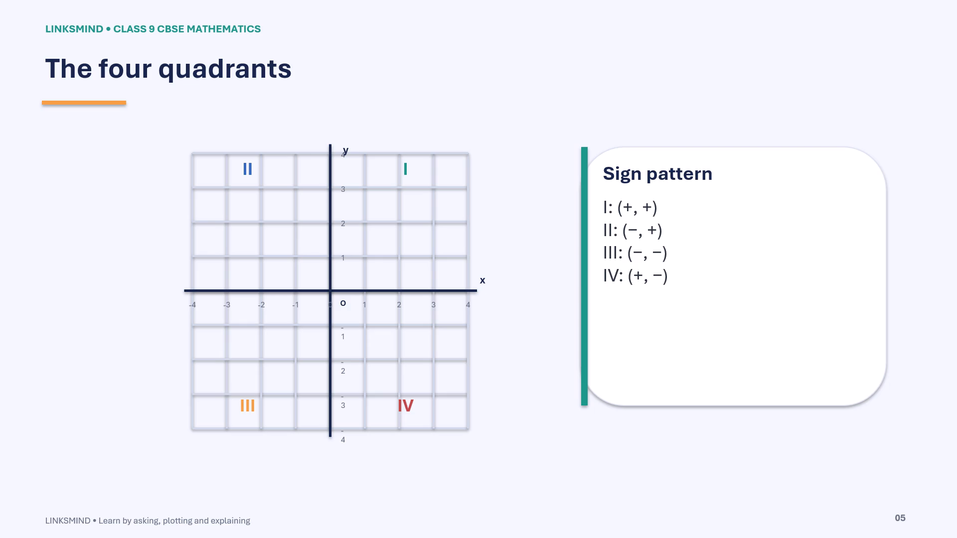
{"action": "key", "text": "Right"}
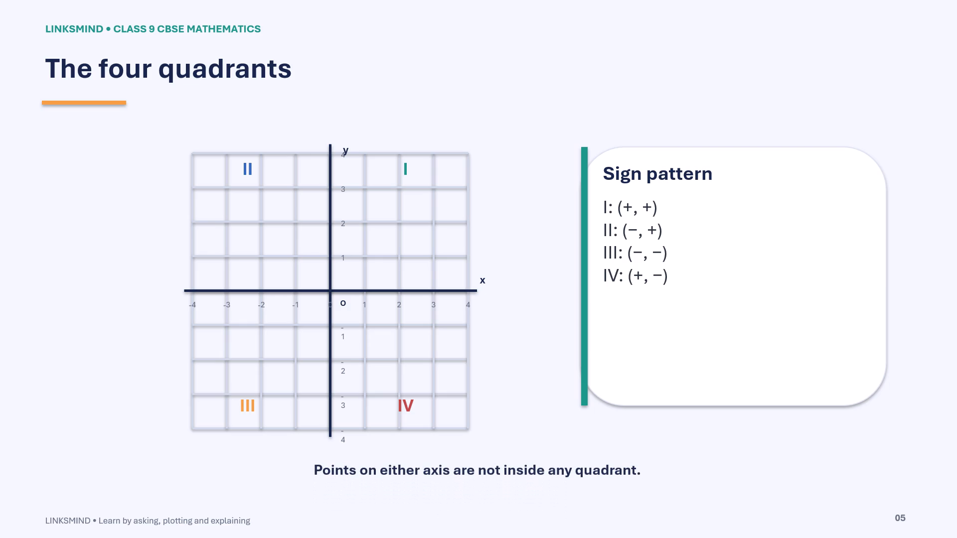
{"action": "key", "text": "Left"}
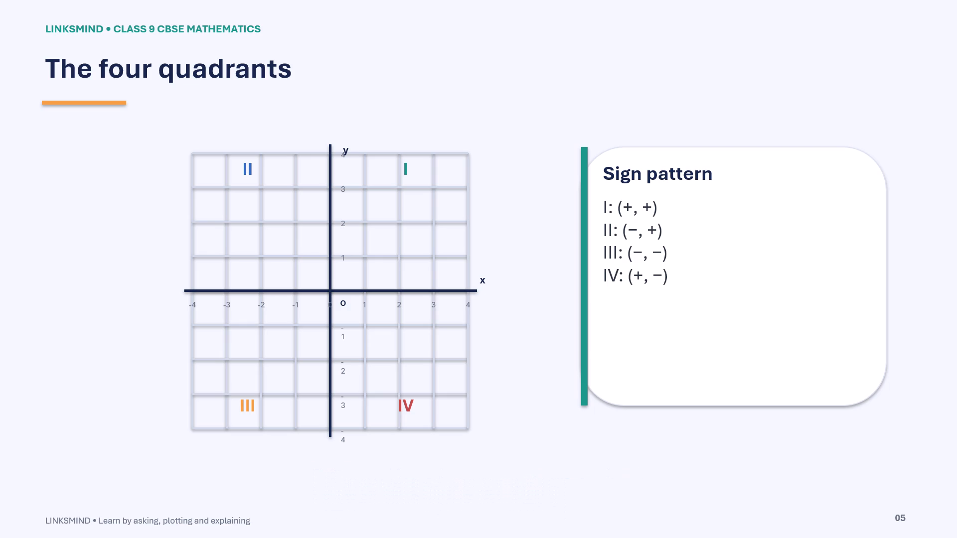
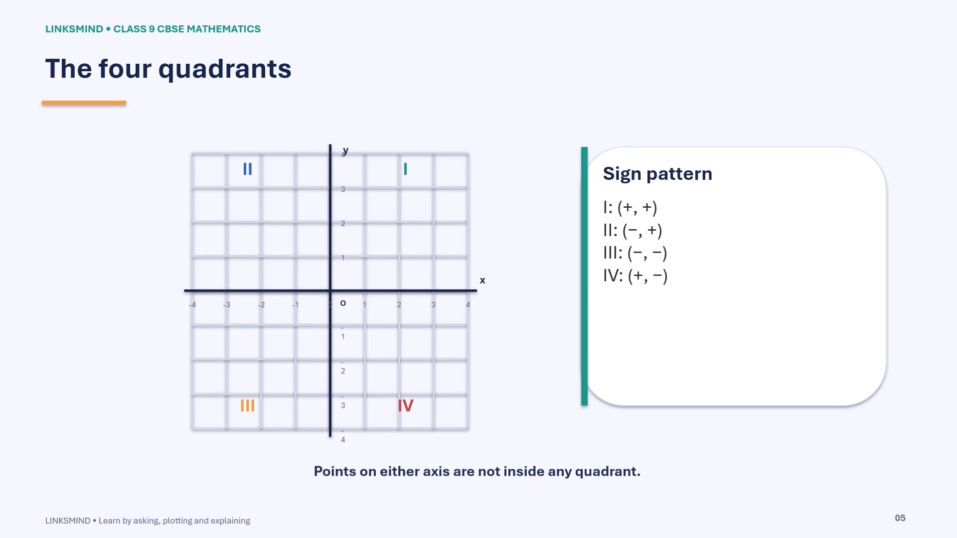
Advance to the What if one coordinate is zero? slide, reveal both axis cards with points A–D and the examples, and point around A (2, 0).
{"action": "key", "text": "Right"}
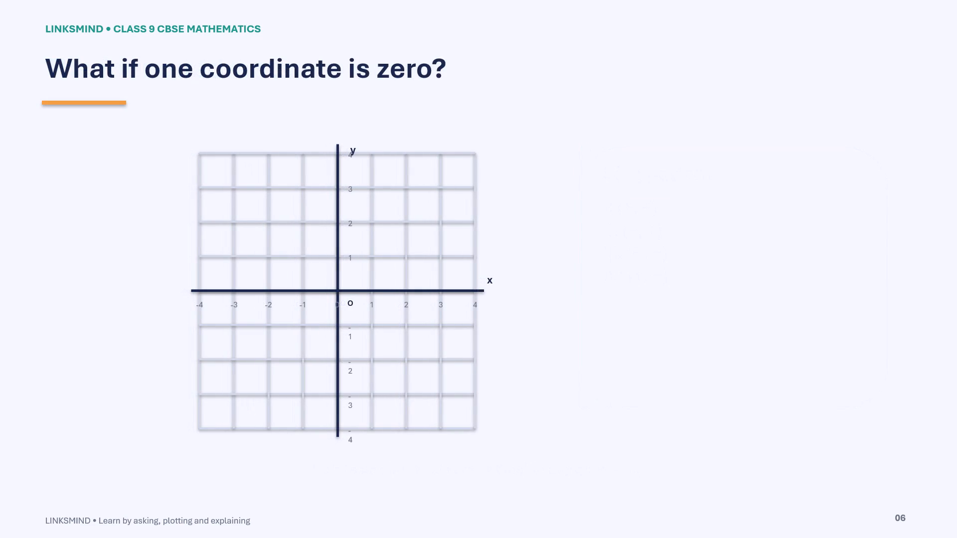
{"action": "key", "text": "Right"}
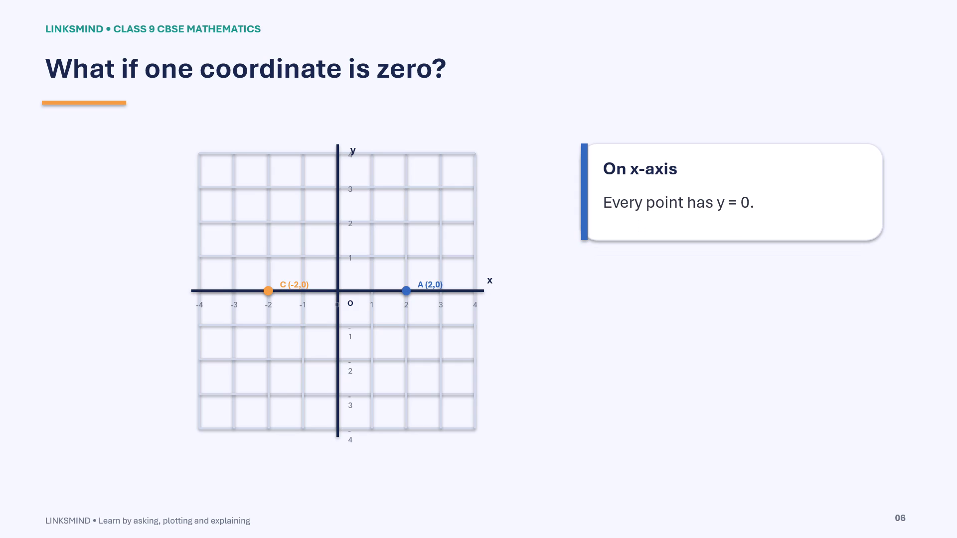
{"action": "key", "text": "Right"}
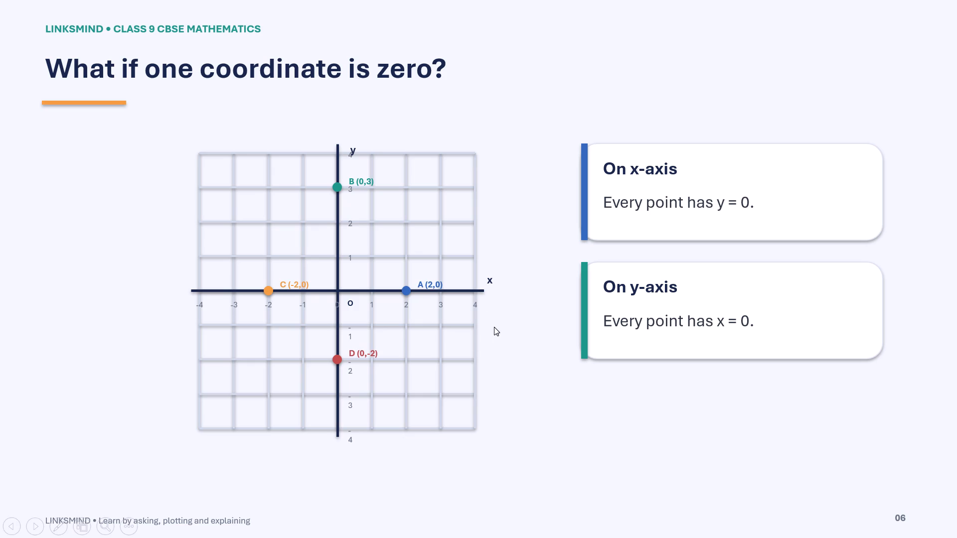
{"action": "left_click_drag", "start_coordinate": [435, 280], "coordinate": [444, 294]}
{"action": "left_click_drag", "start_coordinate": [444, 294], "coordinate": [446, 282]}
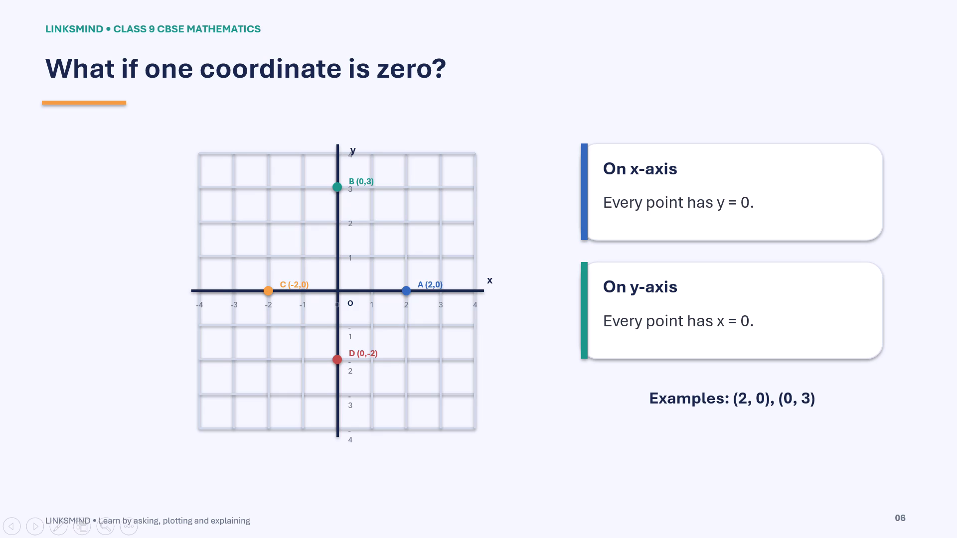
Present the Let's plot a point together slide, revealing the Plot P (3, 2) instructions, the movement arrows and the point's label.
{"action": "key", "text": "Right"}
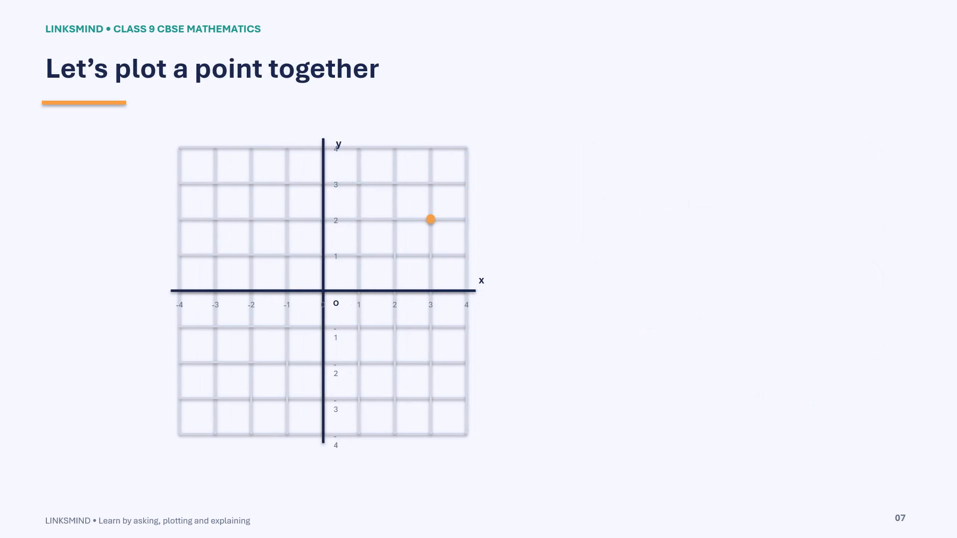
{"action": "key", "text": "Right"}
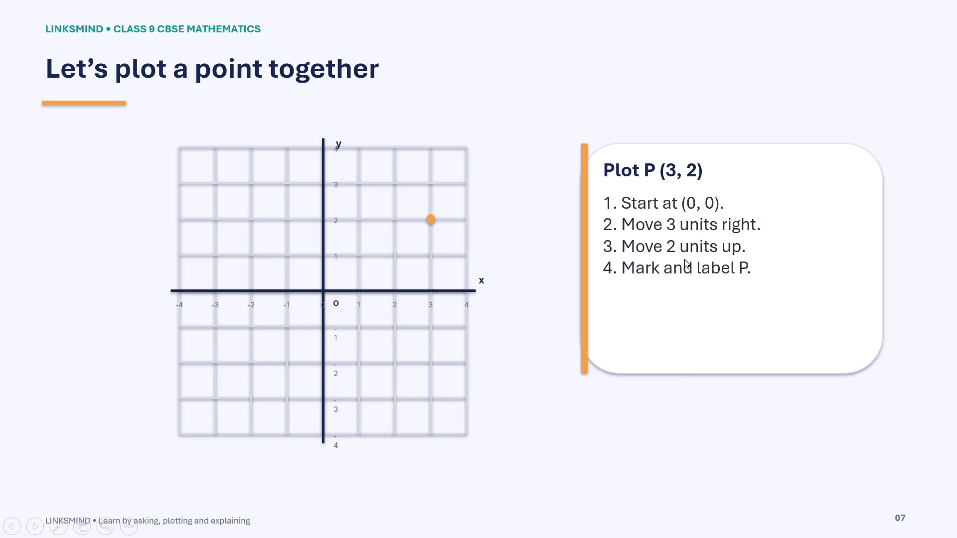
{"action": "left_click_drag", "start_coordinate": [617, 206], "coordinate": [718, 205]}
{"action": "left_click", "coordinate": [739, 241]}
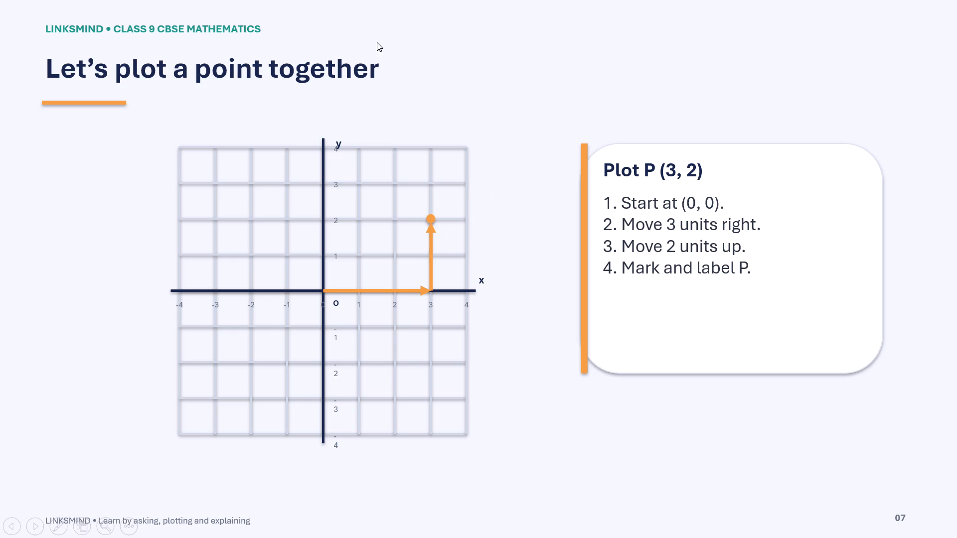
{"action": "left_click", "coordinate": [694, 272]}
{"action": "left_click", "coordinate": [715, 283]}
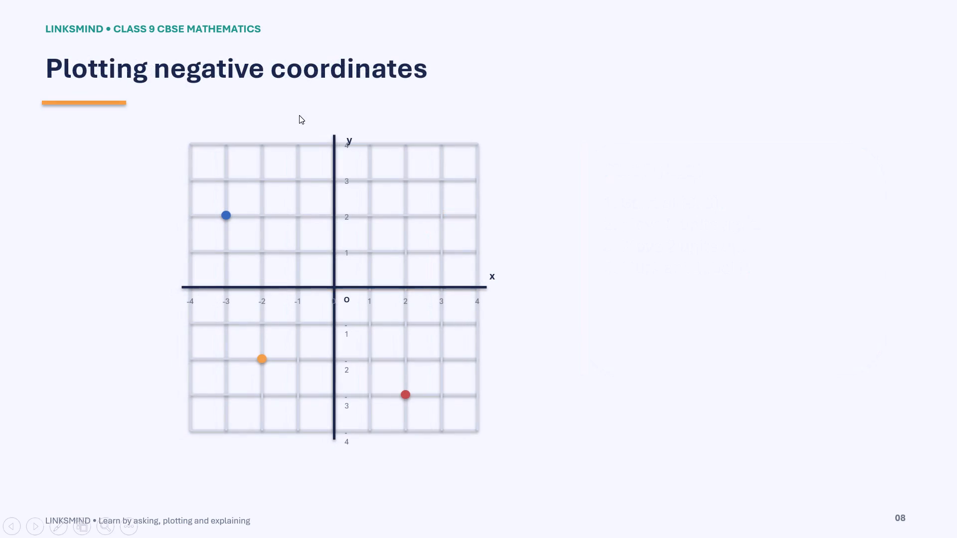
{"action": "key", "text": "Left"}
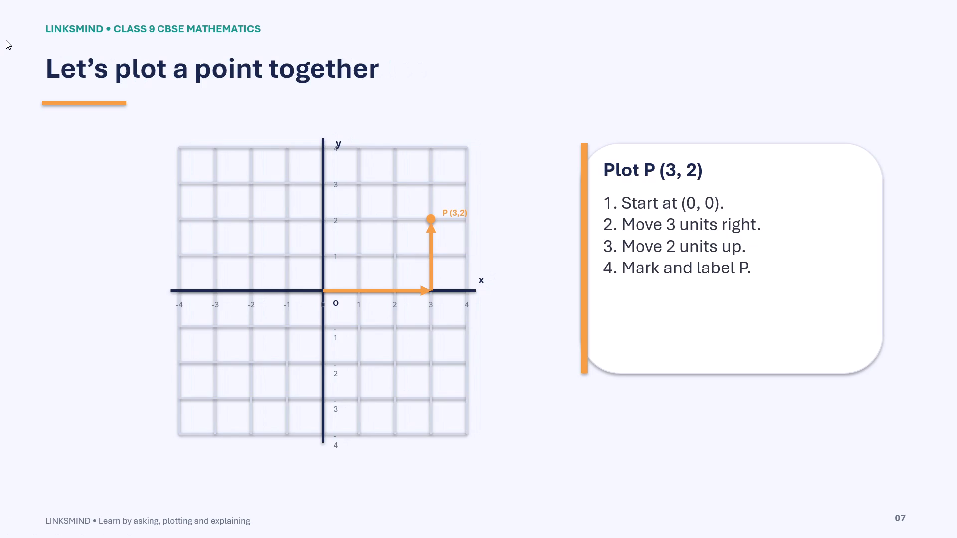
Present the Plotting negative coordinates slide, revealing the Try these moves card, the labels for A, B and C, and the sign-check reminder.
{"action": "key", "text": "Right"}
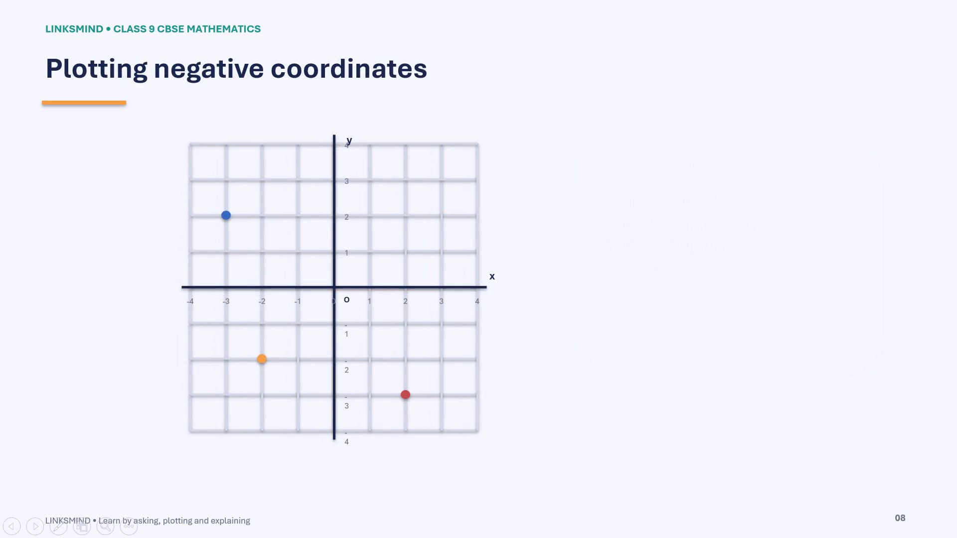
{"action": "key", "text": "Right"}
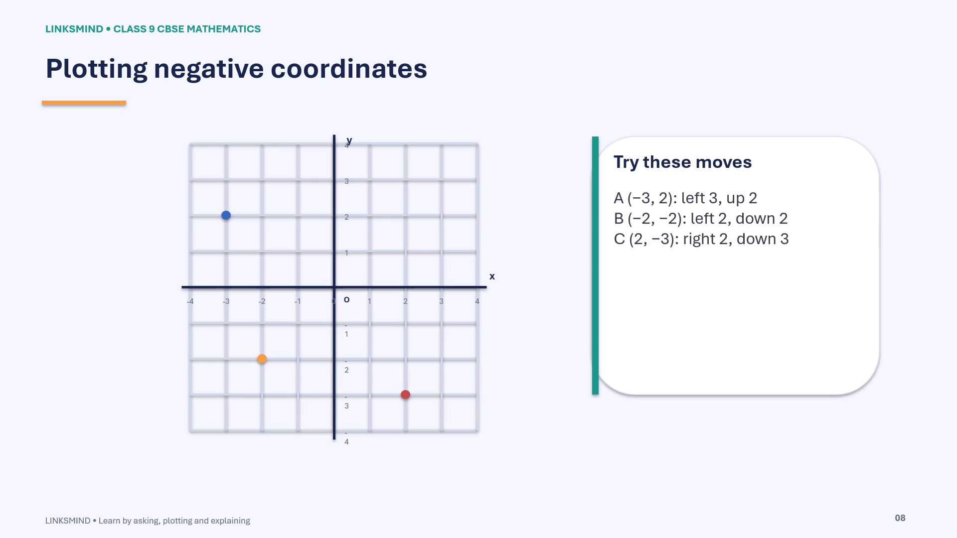
{"action": "key", "text": "Right"}
{"action": "key", "text": "Right"}
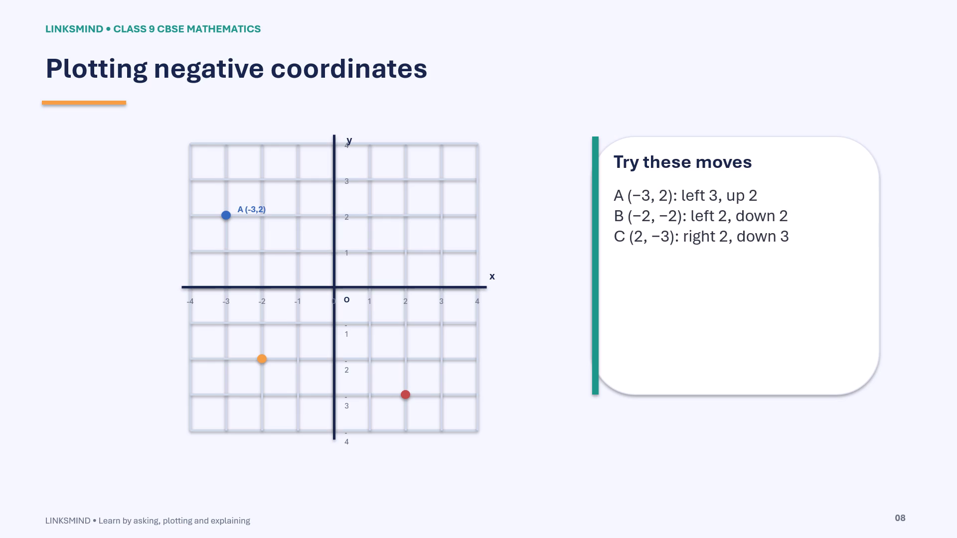
{"action": "key", "text": "Right"}
{"action": "key", "text": "Right"}
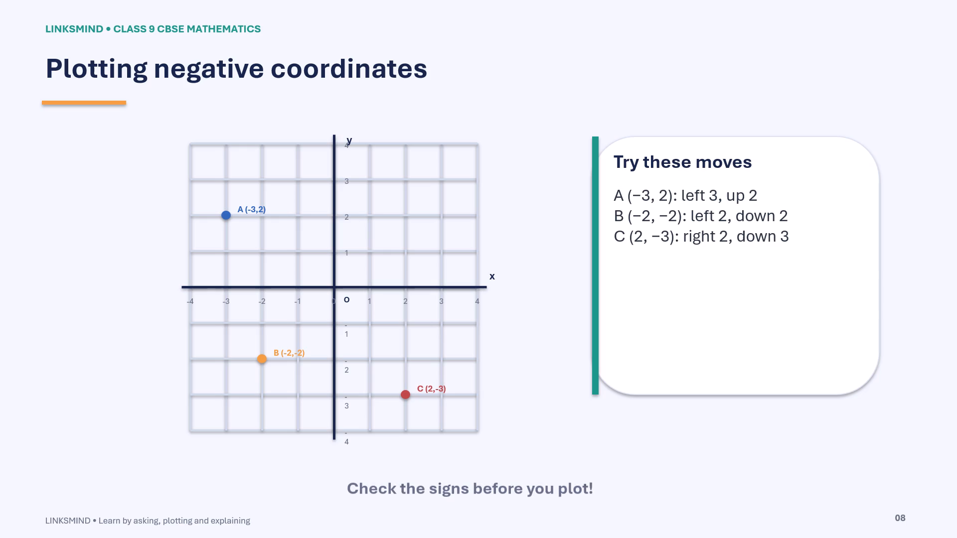
Advance to the Coordinate geometry in real life slide and reveal the City maps card.
{"action": "key", "text": "Right"}
{"action": "key", "text": "Right"}
{"action": "key", "text": "Right"}
Step back through the real-life slide's reveals and end the slide show, returning to the editing view.
{"action": "key", "text": "Left"}
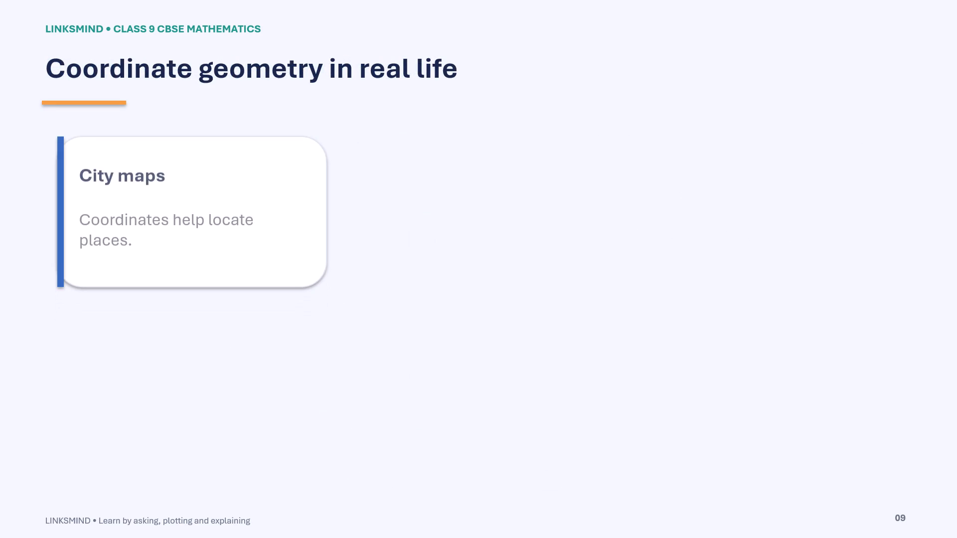
{"action": "key", "text": "ctrl+Left"}
{"action": "key", "text": "Left"}
{"action": "key", "text": "Escape"}
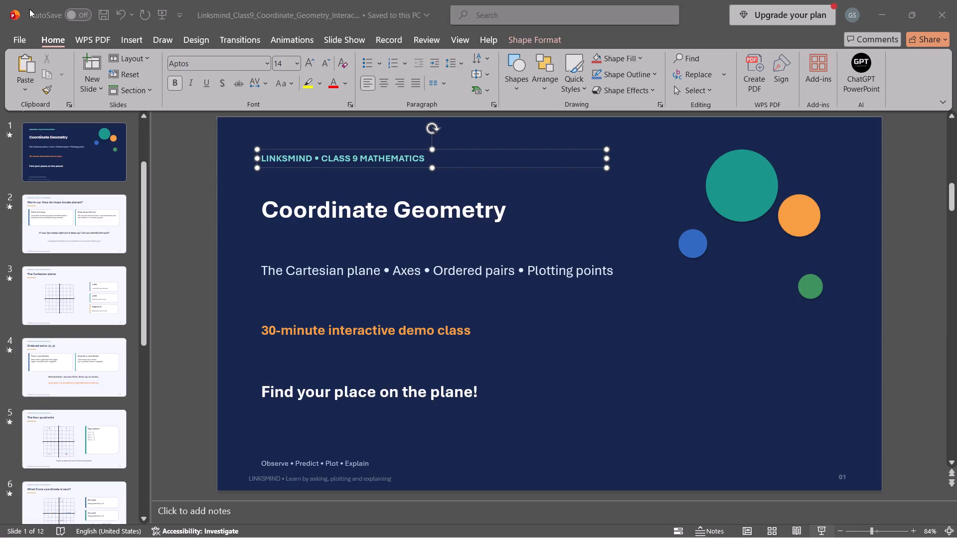
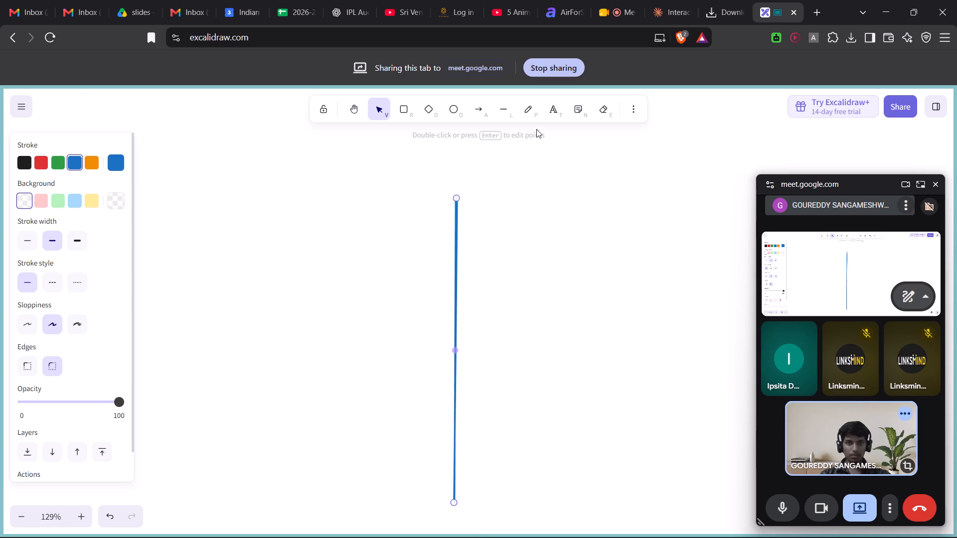
Draw a roughly level horizontal line across the middle of the vertical line to complete the pair of coordinate axes.
{"action": "left_click", "coordinate": [510, 118]}
{"action": "left_click_drag", "start_coordinate": [234, 331], "coordinate": [688, 347]}
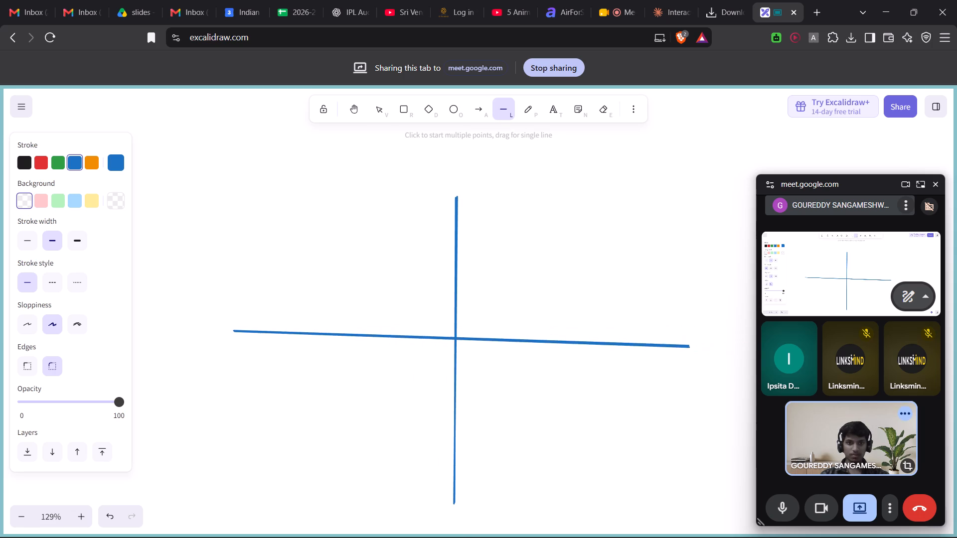
{"action": "left_click_drag", "start_coordinate": [688, 347], "coordinate": [681, 328]}
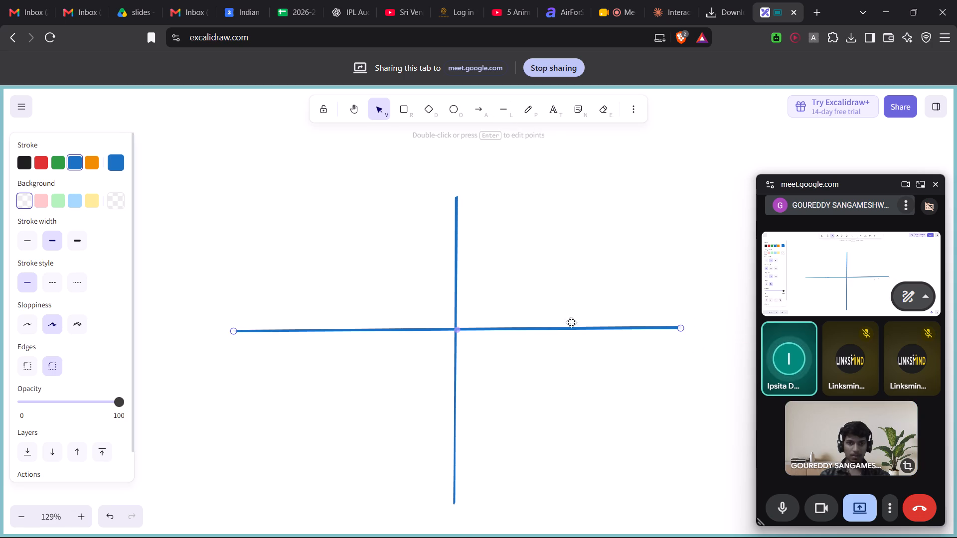
{"action": "left_click", "coordinate": [540, 284]}
Handwrite the quadrant numerals I, II, III and IV in blue, counterclockwise from the upper-right quadrant.
{"action": "left_click", "coordinate": [517, 115]}
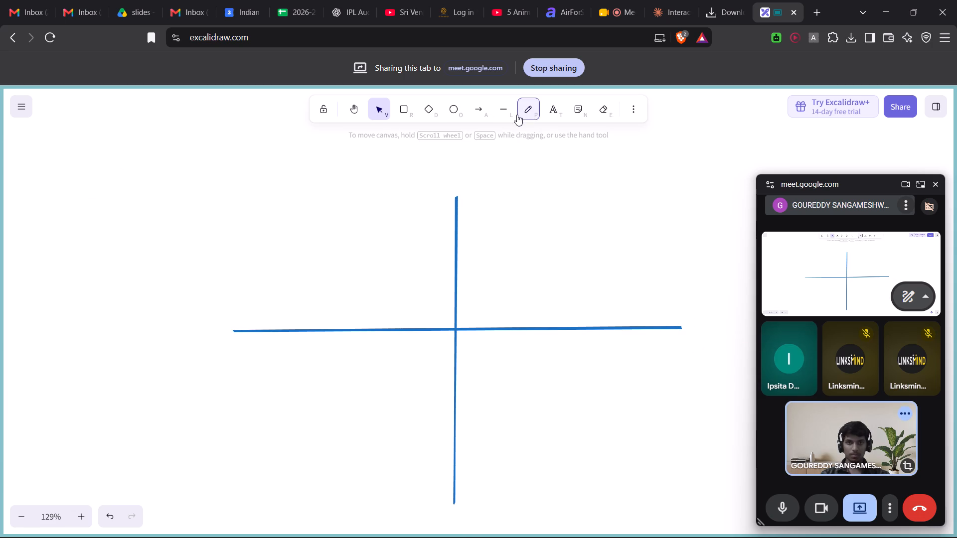
{"action": "left_click_drag", "start_coordinate": [569, 219], "coordinate": [575, 254]}
{"action": "left_click_drag", "start_coordinate": [554, 221], "coordinate": [590, 207]}
{"action": "left_click_drag", "start_coordinate": [567, 258], "coordinate": [623, 243]}
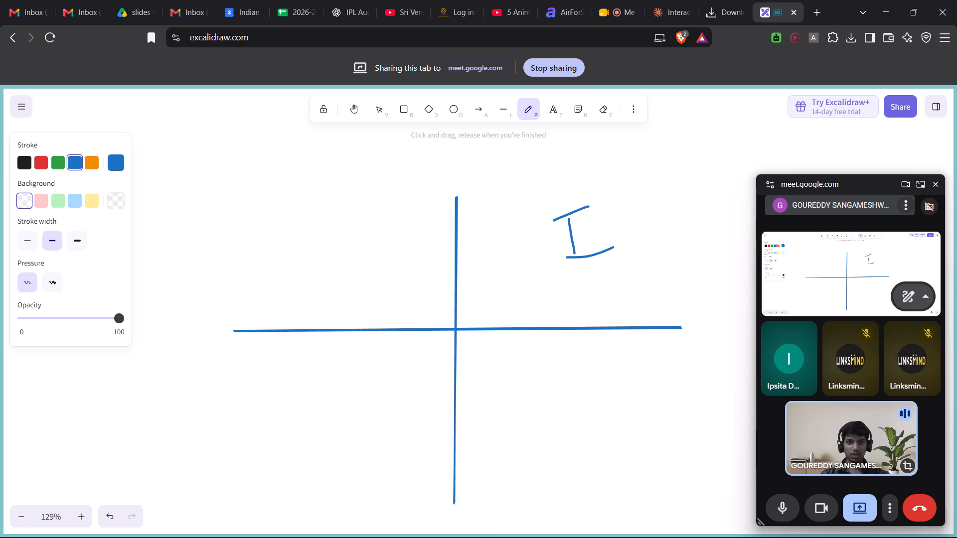
{"action": "left_click_drag", "start_coordinate": [623, 243], "coordinate": [623, 243]}
{"action": "left_click_drag", "start_coordinate": [240, 232], "coordinate": [250, 268]}
{"action": "left_click_drag", "start_coordinate": [275, 206], "coordinate": [282, 267]}
{"action": "left_click_drag", "start_coordinate": [243, 233], "coordinate": [325, 187]}
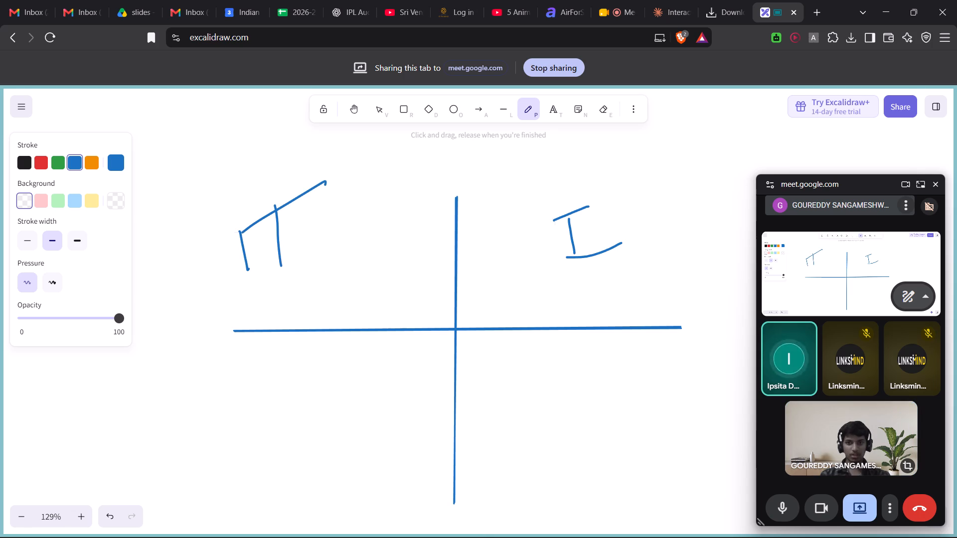
{"action": "left_click_drag", "start_coordinate": [236, 279], "coordinate": [350, 245]}
{"action": "left_click_drag", "start_coordinate": [278, 387], "coordinate": [285, 429]}
{"action": "left_click_drag", "start_coordinate": [293, 392], "coordinate": [302, 426]}
{"action": "left_click_drag", "start_coordinate": [311, 380], "coordinate": [322, 437]}
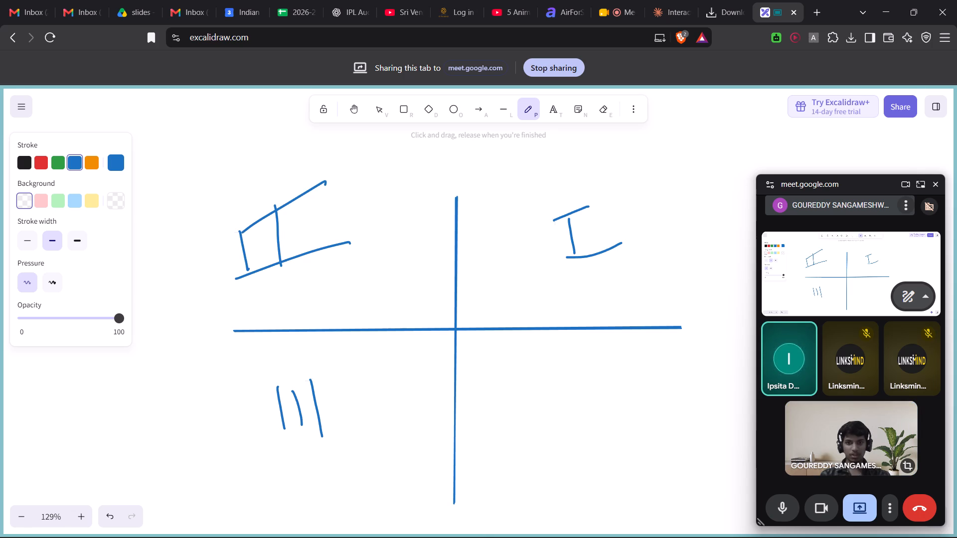
{"action": "left_click_drag", "start_coordinate": [558, 384], "coordinate": [560, 451]}
{"action": "left_click_drag", "start_coordinate": [570, 388], "coordinate": [594, 396]}
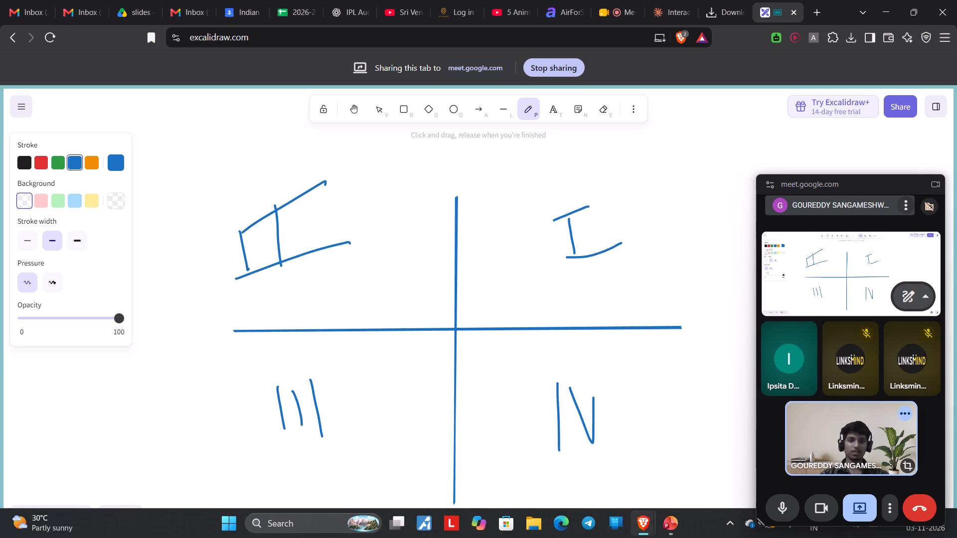
Outline the origin and add arrowheads with plus or minus signs to the four ends of the axes.
{"action": "left_click_drag", "start_coordinate": [663, 313], "coordinate": [674, 344]}
{"action": "left_click", "coordinate": [467, 317]}
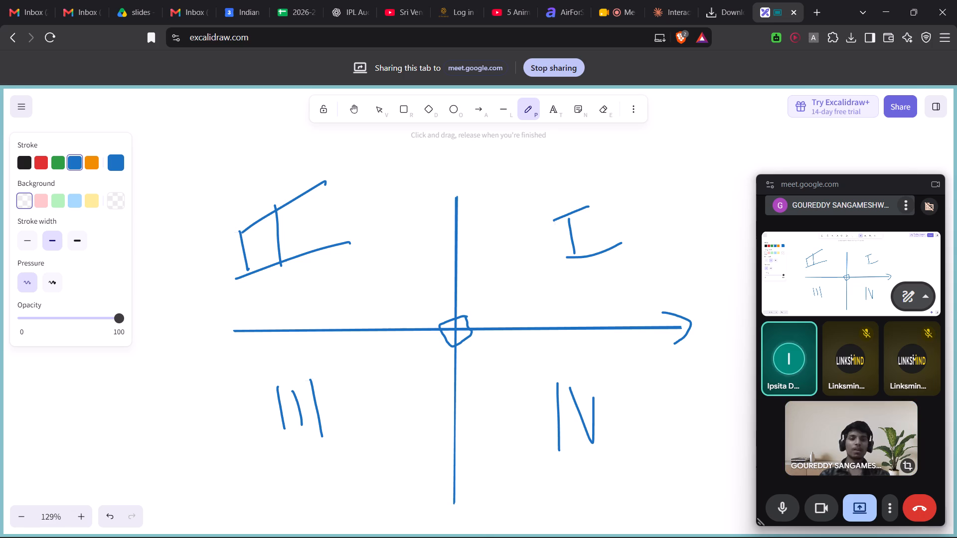
{"action": "left_click_drag", "start_coordinate": [611, 302], "coordinate": [618, 327]}
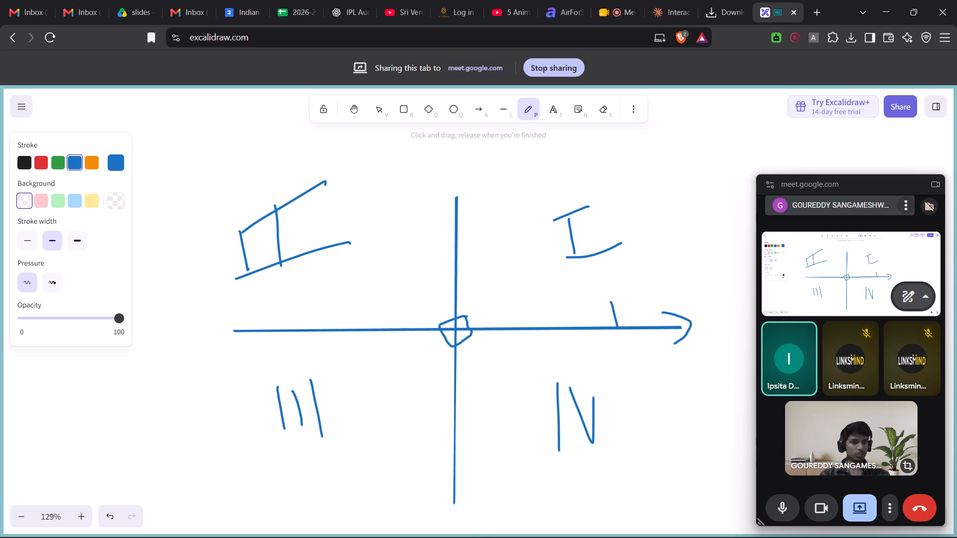
{"action": "left_click_drag", "start_coordinate": [602, 319], "coordinate": [638, 311]}
{"action": "left_click_drag", "start_coordinate": [439, 211], "coordinate": [471, 207]}
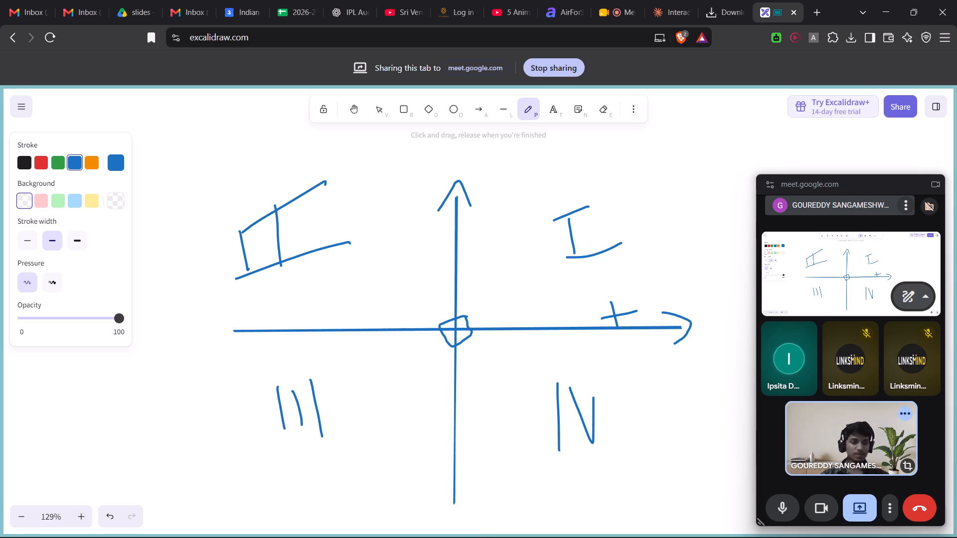
{"action": "left_click_drag", "start_coordinate": [473, 238], "coordinate": [478, 258]}
{"action": "left_click_drag", "start_coordinate": [467, 248], "coordinate": [493, 244]}
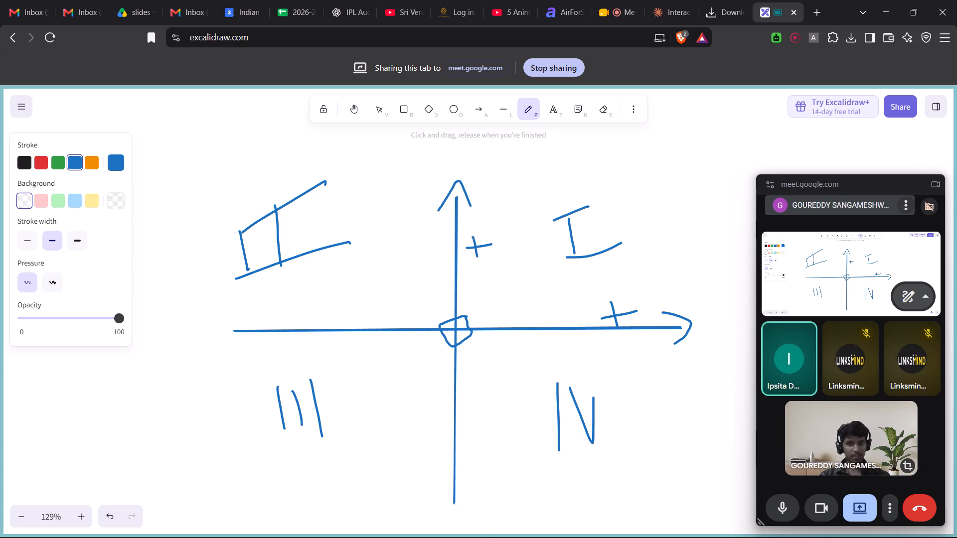
{"action": "left_click_drag", "start_coordinate": [249, 319], "coordinate": [281, 355]}
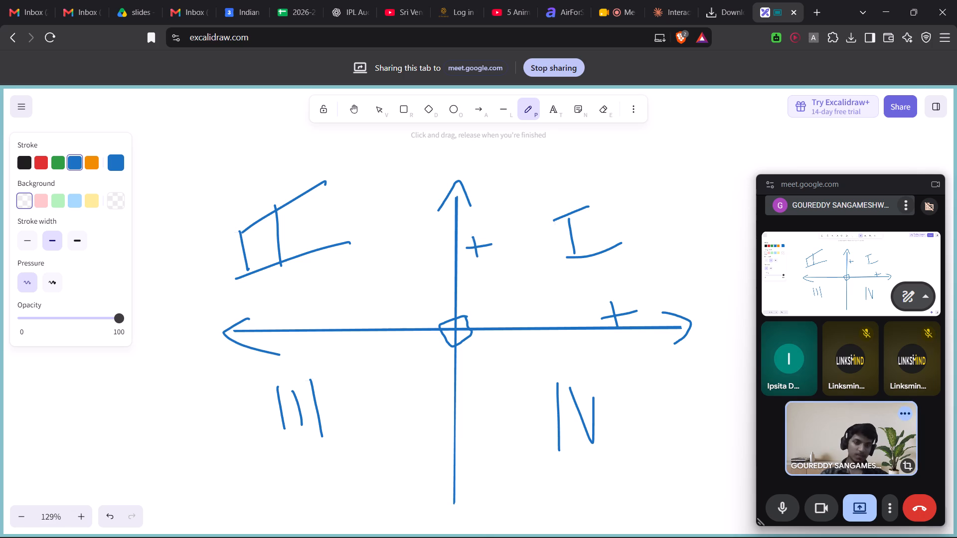
{"action": "left_click_drag", "start_coordinate": [266, 318], "coordinate": [290, 318]}
{"action": "left_click_drag", "start_coordinate": [447, 497], "coordinate": [467, 496]}
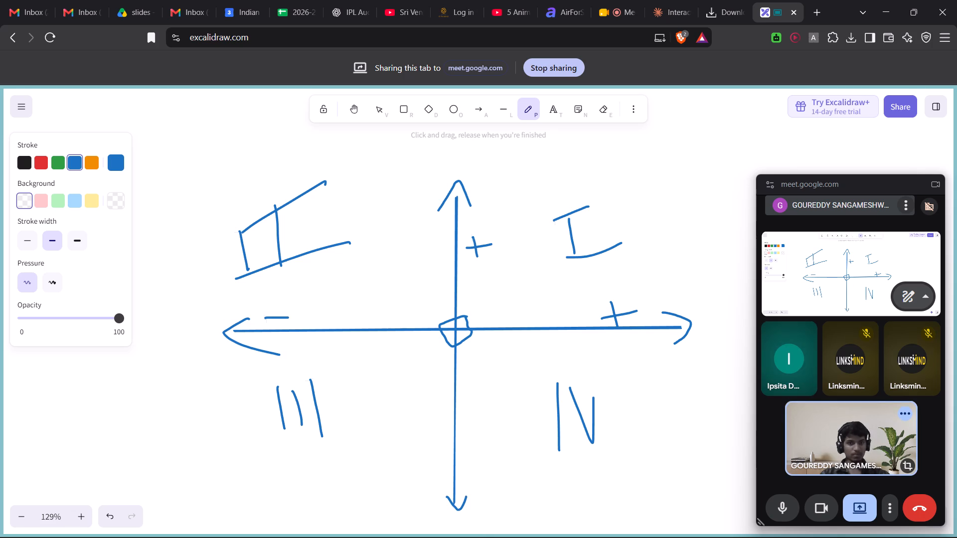
{"action": "left_click_drag", "start_coordinate": [475, 512], "coordinate": [492, 509]}
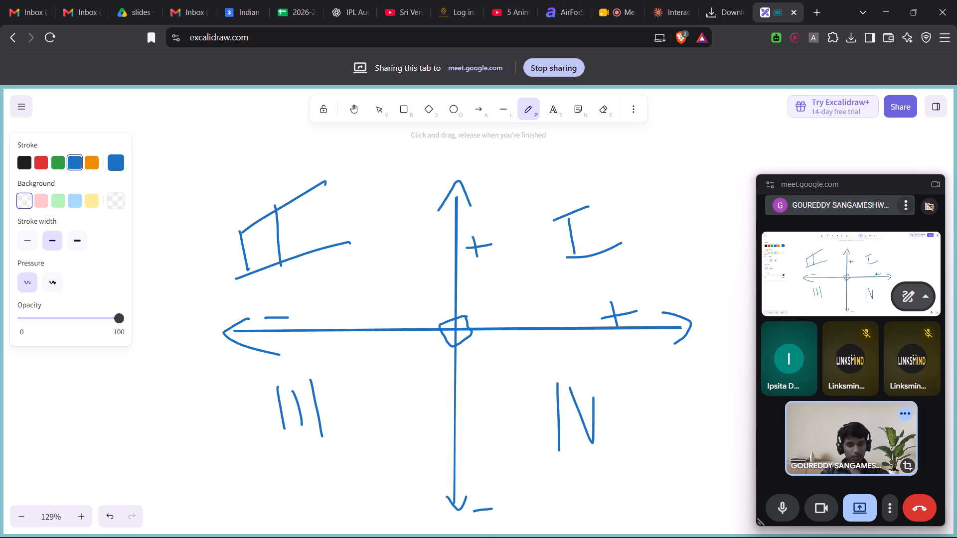
Circle the I quadrant numeral in blue and point out the plus signs on both positive axes.
{"action": "left_click_drag", "start_coordinate": [558, 204], "coordinate": [617, 245]}
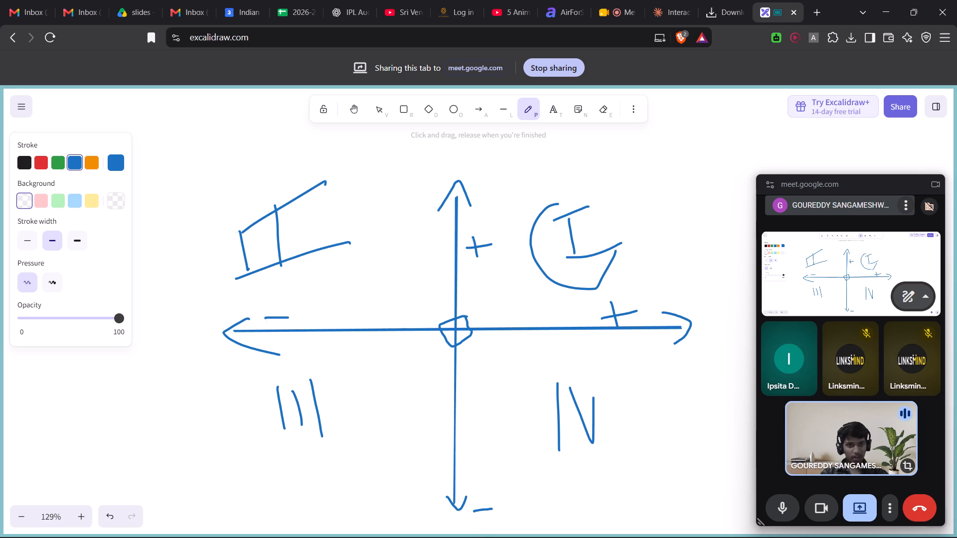
{"action": "left_click_drag", "start_coordinate": [617, 245], "coordinate": [550, 205]}
{"action": "left_click", "coordinate": [473, 246]}
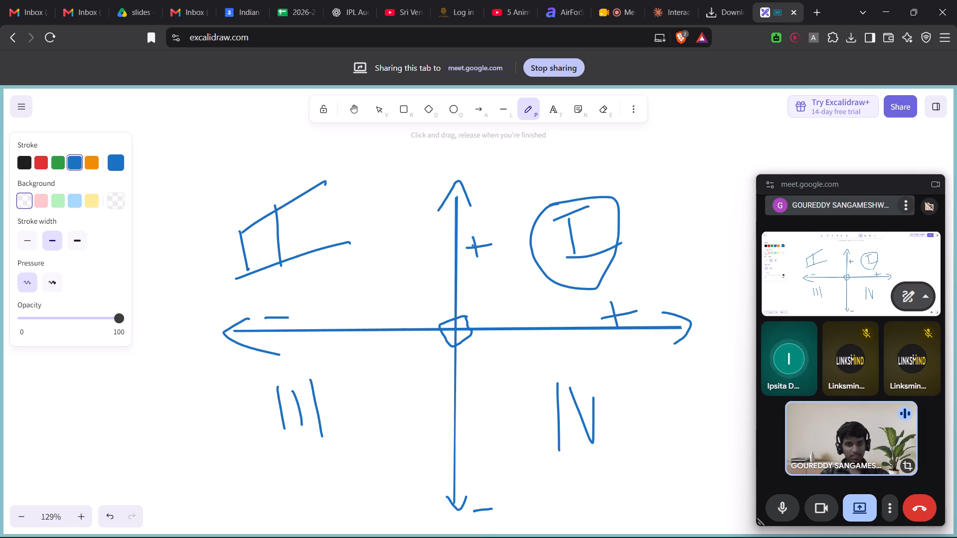
{"action": "left_click", "coordinate": [614, 316]}
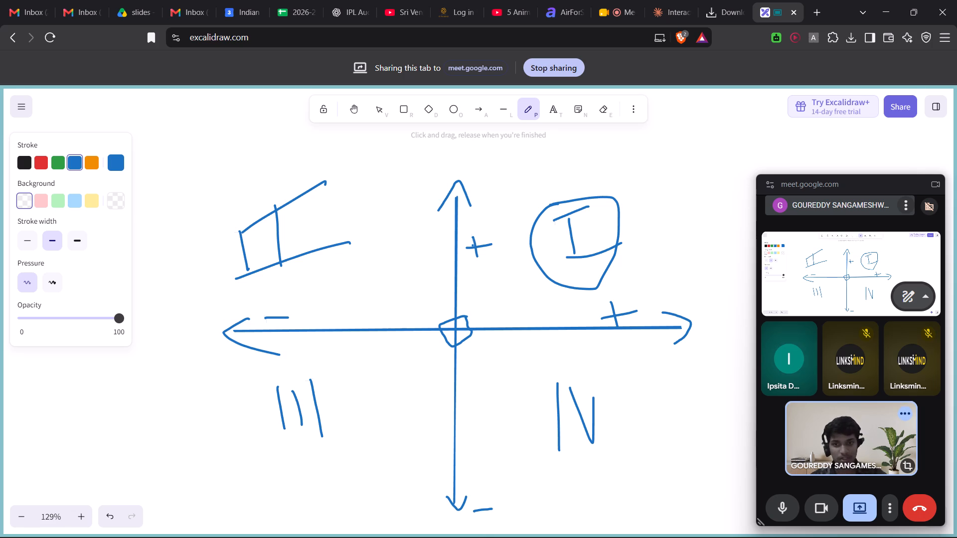
Mark the minus signs on the negative x and y axes and loop around the III quadrant.
{"action": "left_click_drag", "start_coordinate": [292, 315], "coordinate": [355, 271]}
{"action": "left_click_drag", "start_coordinate": [488, 507], "coordinate": [489, 437]}
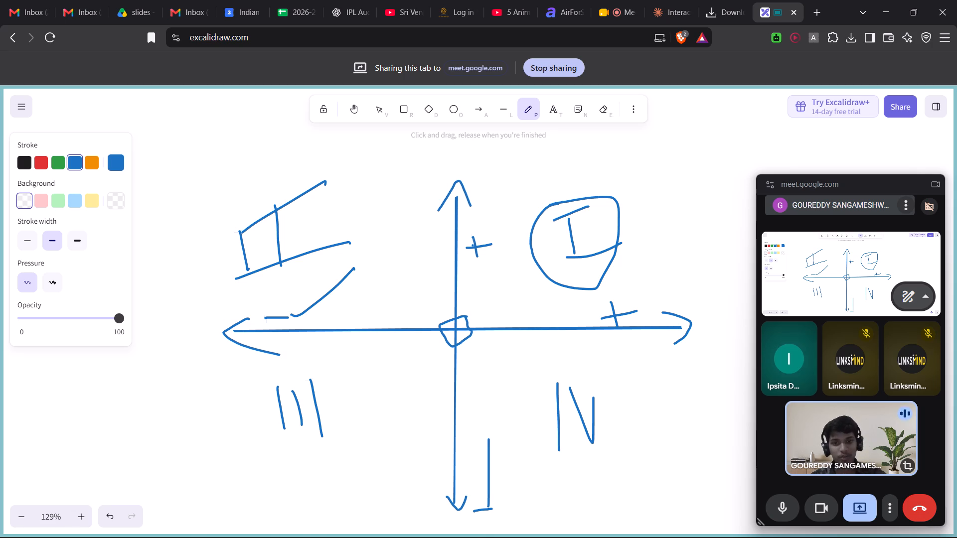
{"action": "left_click_drag", "start_coordinate": [397, 421], "coordinate": [396, 347]}
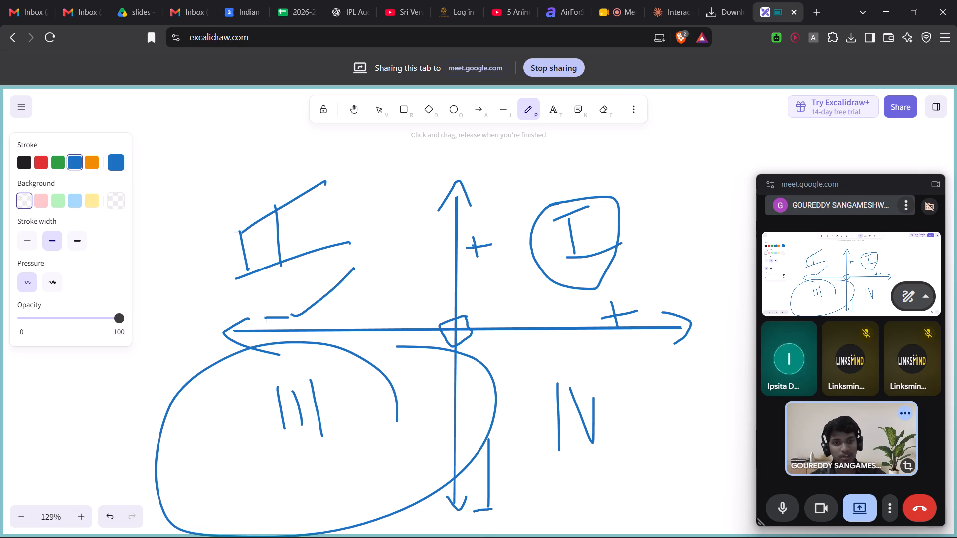
Tick the positive x and negative y signs and circle the IV quadrant numeral in blue.
{"action": "left_click_drag", "start_coordinate": [633, 304], "coordinate": [703, 262]}
{"action": "left_click_drag", "start_coordinate": [506, 510], "coordinate": [537, 483]}
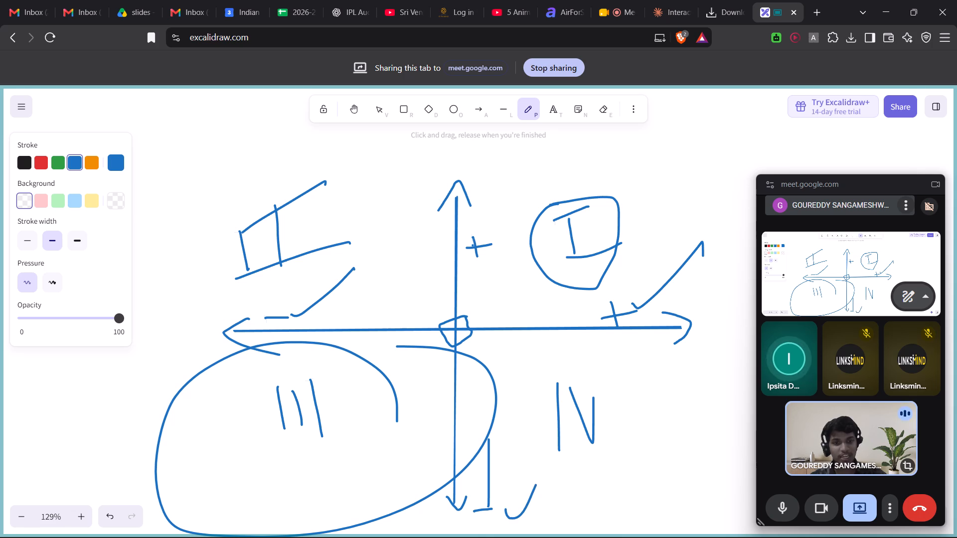
{"action": "left_click_drag", "start_coordinate": [622, 395], "coordinate": [574, 338]}
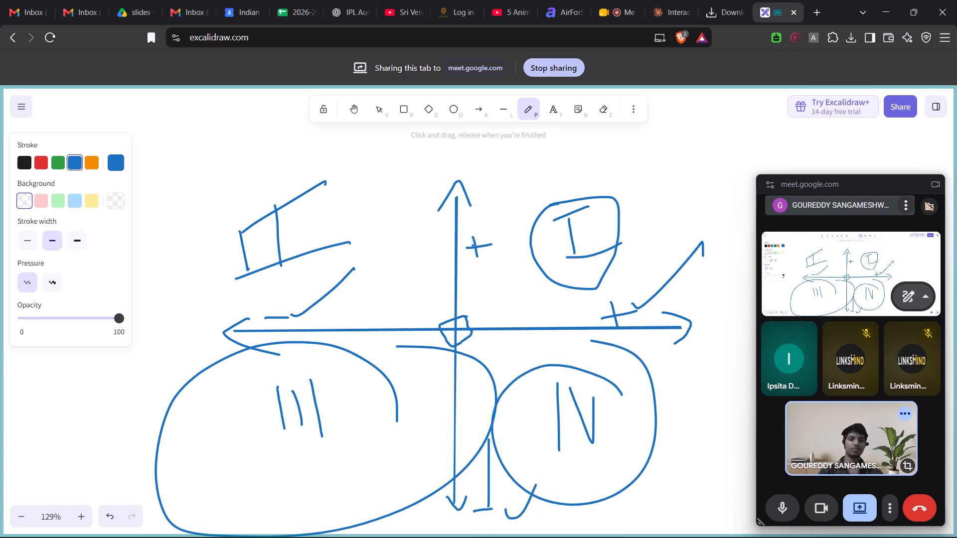
Draw a red curved double-headed arrow linking the positive x-axis to the negative y-axis through quadrant IV.
{"action": "left_click_drag", "start_coordinate": [581, 329], "coordinate": [476, 466]}
{"action": "key", "text": "ctrl+z"}
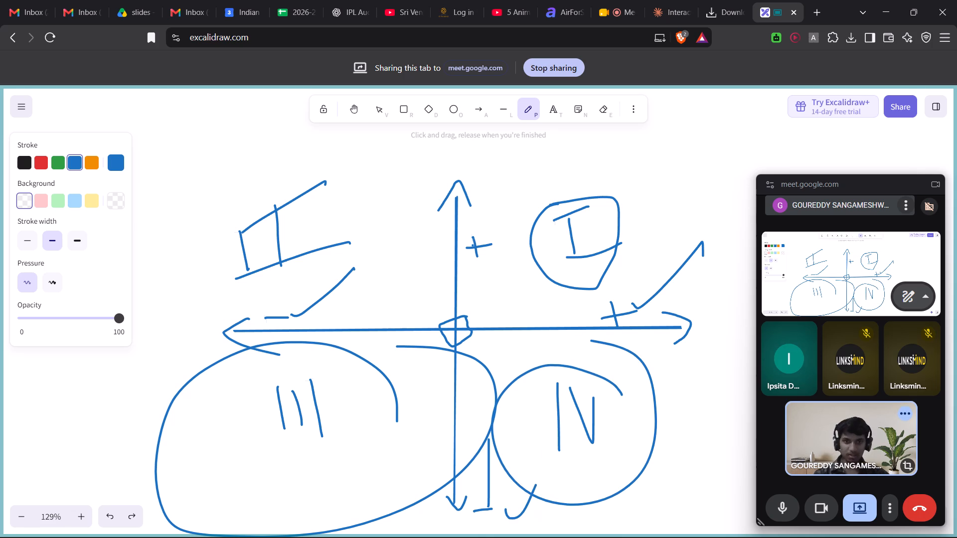
{"action": "left_click", "coordinate": [34, 170]}
{"action": "left_click", "coordinate": [51, 157]}
{"action": "left_click", "coordinate": [42, 159]}
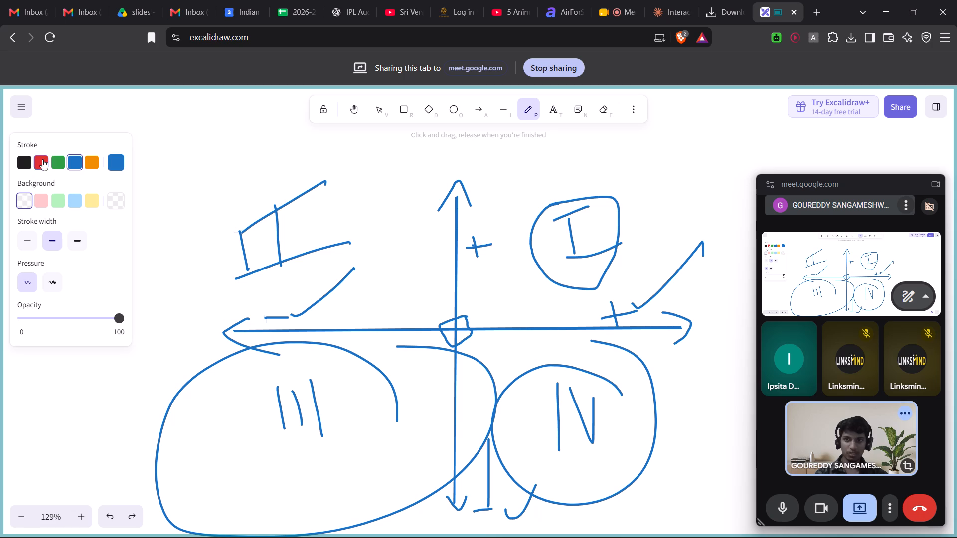
{"action": "left_click_drag", "start_coordinate": [651, 335], "coordinate": [449, 499]}
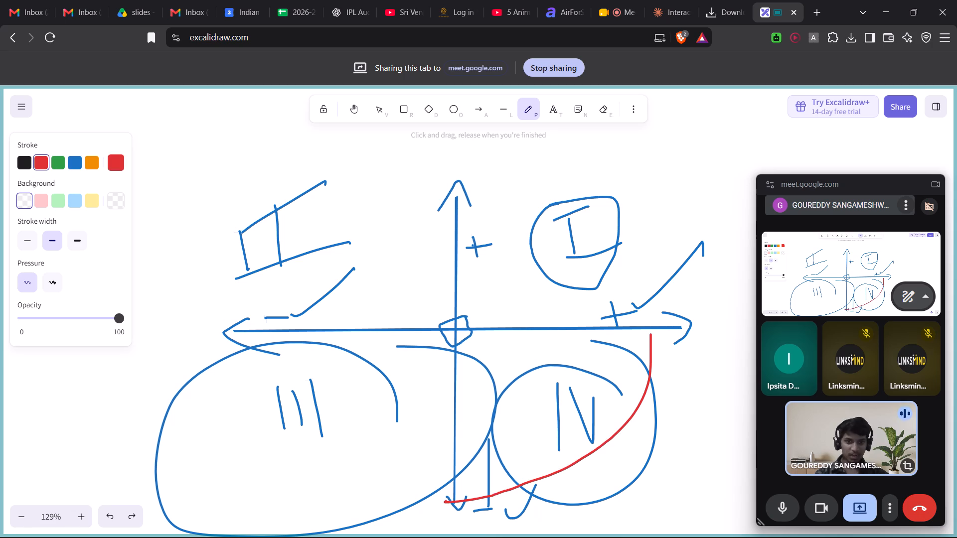
{"action": "left_click_drag", "start_coordinate": [449, 499], "coordinate": [515, 510]}
{"action": "left_click_drag", "start_coordinate": [647, 341], "coordinate": [651, 336]}
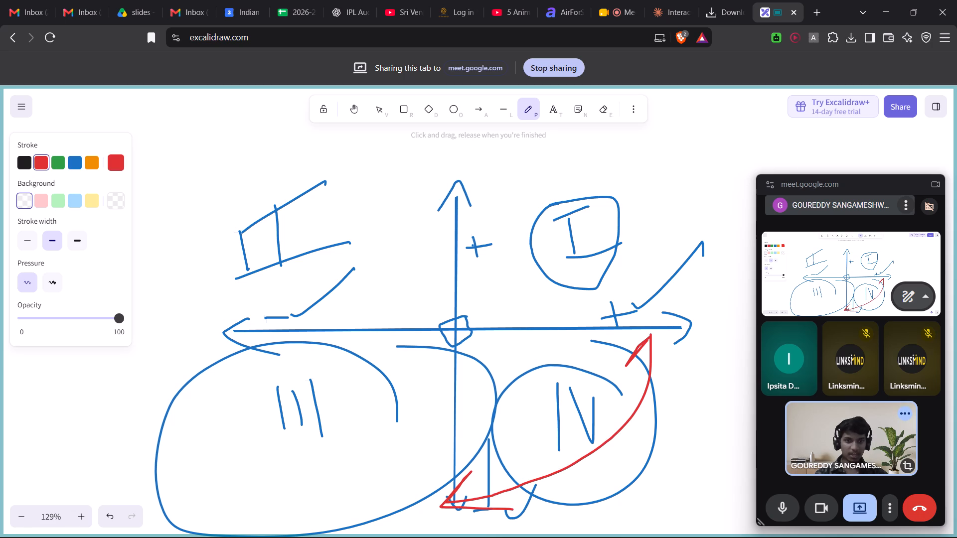
{"action": "left_click_drag", "start_coordinate": [651, 336], "coordinate": [677, 380]}
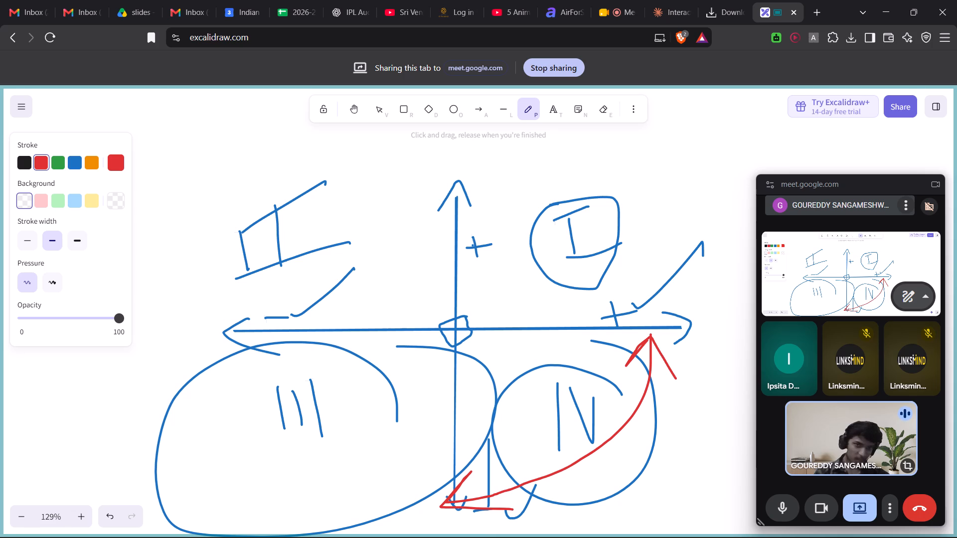
Add red arrows along the positive x and negative y axes and circle the IV numeral in red.
{"action": "left_click_drag", "start_coordinate": [608, 327], "coordinate": [746, 361]}
{"action": "left_click_drag", "start_coordinate": [461, 416], "coordinate": [480, 504]}
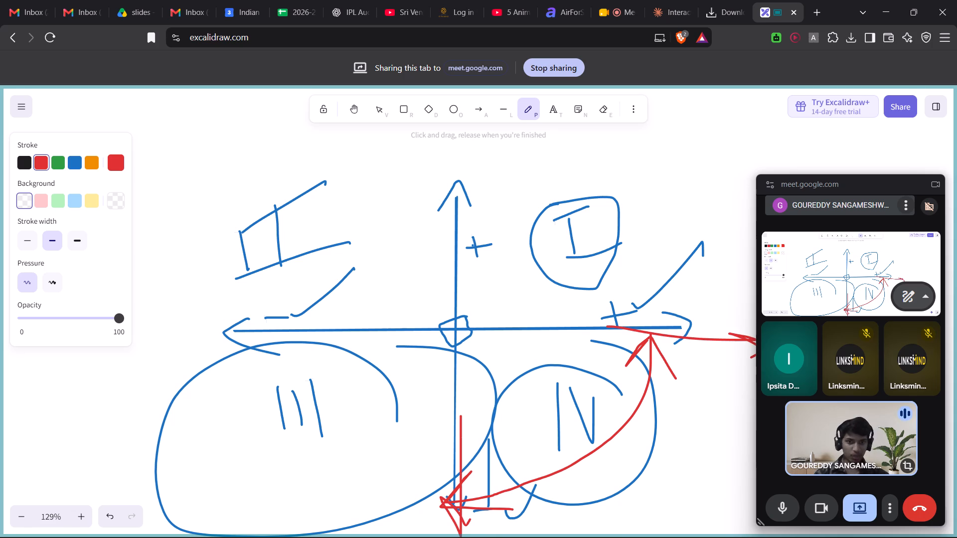
{"action": "left_click_drag", "start_coordinate": [480, 504], "coordinate": [485, 496]}
{"action": "left_click_drag", "start_coordinate": [638, 397], "coordinate": [599, 366]}
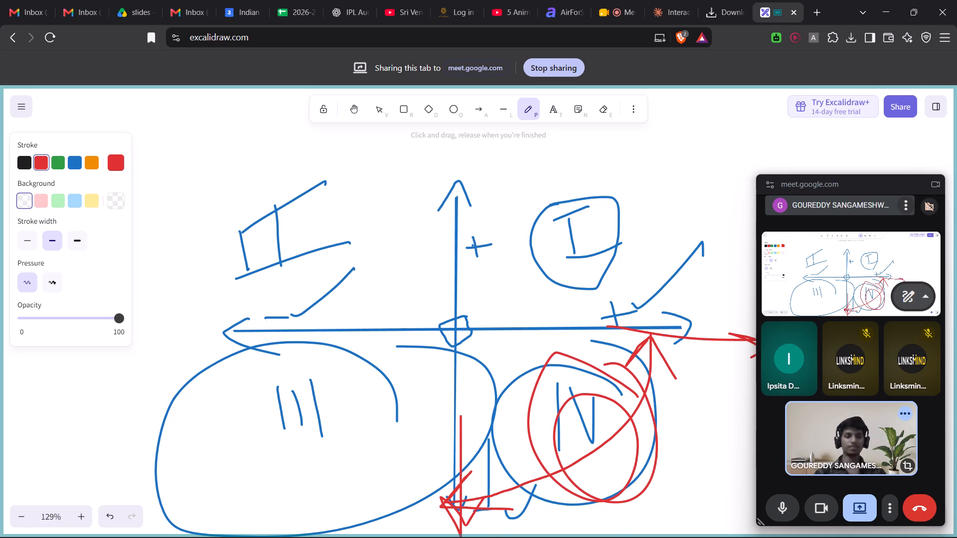
On a blank area of the canvas, handwrite (1, 1) → I in red to match the point with its quadrant.
{"action": "scroll", "coordinate": [526, 372], "scroll_direction": "down", "scroll_amount": 12}
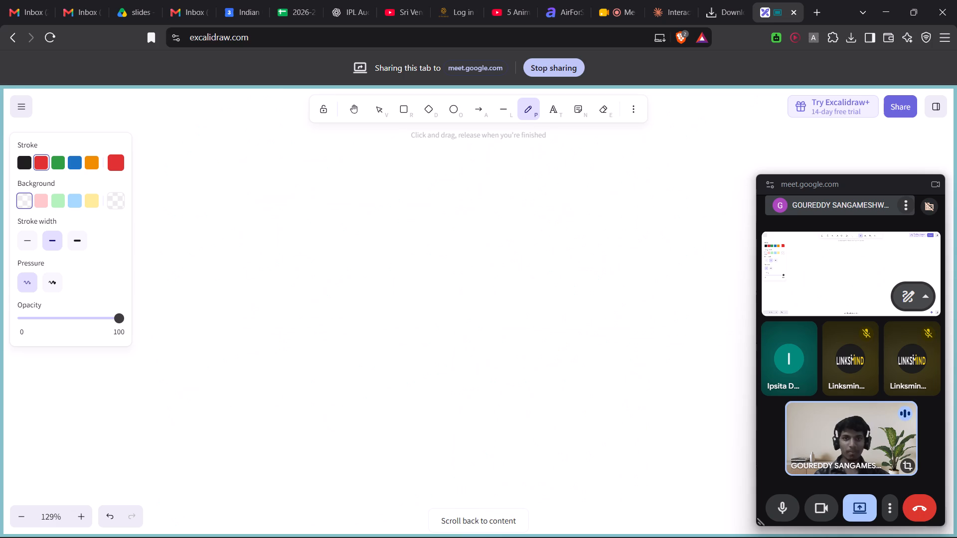
{"action": "left_click", "coordinate": [526, 106]}
{"action": "scroll", "coordinate": [395, 298], "scroll_direction": "up", "scroll_amount": 4}
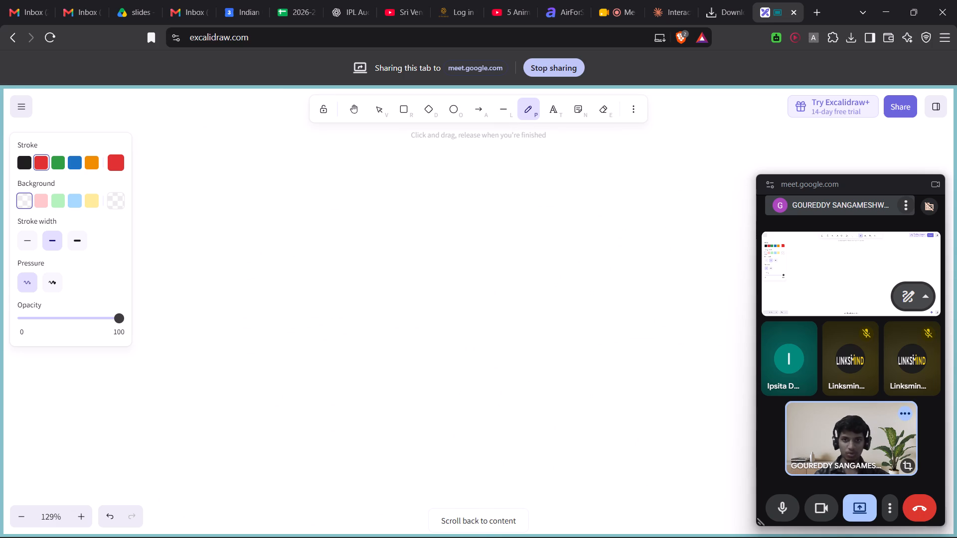
{"action": "left_click_drag", "start_coordinate": [367, 205], "coordinate": [373, 237]}
{"action": "left_click_drag", "start_coordinate": [384, 228], "coordinate": [381, 246]}
{"action": "left_click_drag", "start_coordinate": [397, 203], "coordinate": [404, 234]}
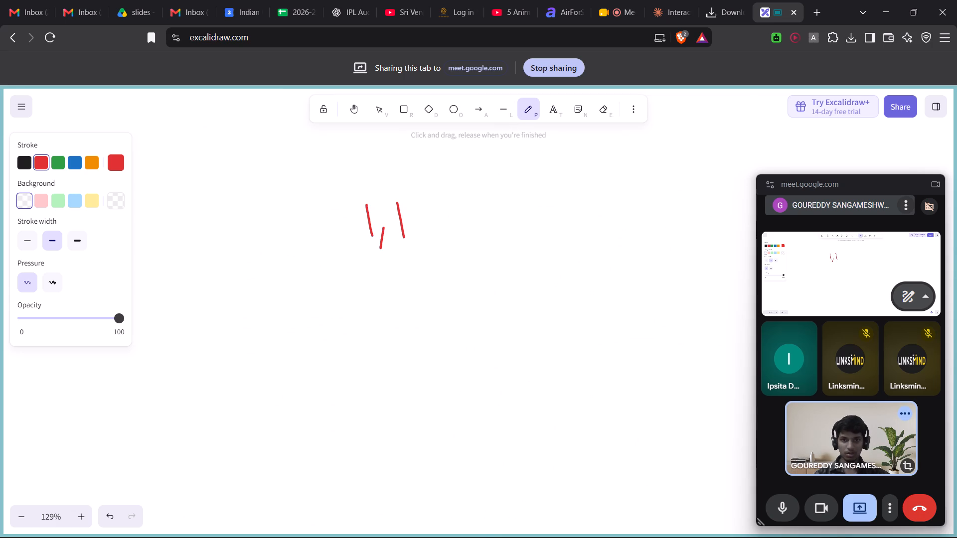
{"action": "left_click_drag", "start_coordinate": [344, 194], "coordinate": [370, 269]}
{"action": "left_click_drag", "start_coordinate": [405, 185], "coordinate": [432, 280]}
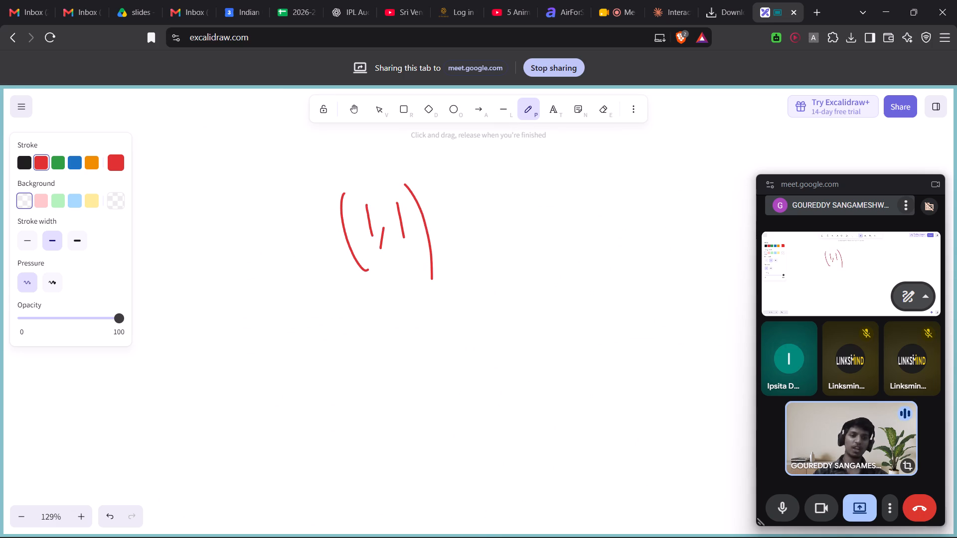
{"action": "left_click_drag", "start_coordinate": [461, 236], "coordinate": [501, 258]}
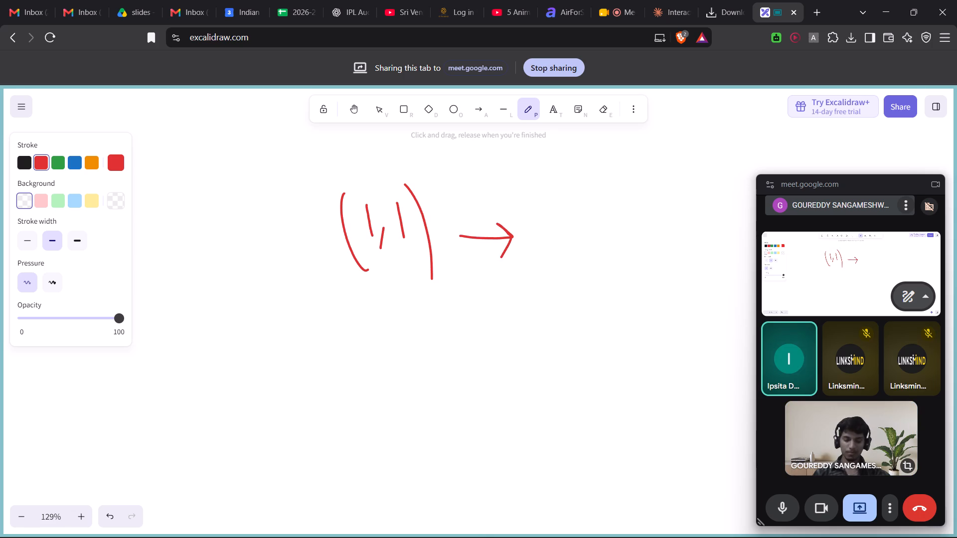
{"action": "left_click_drag", "start_coordinate": [573, 203], "coordinate": [583, 249]}
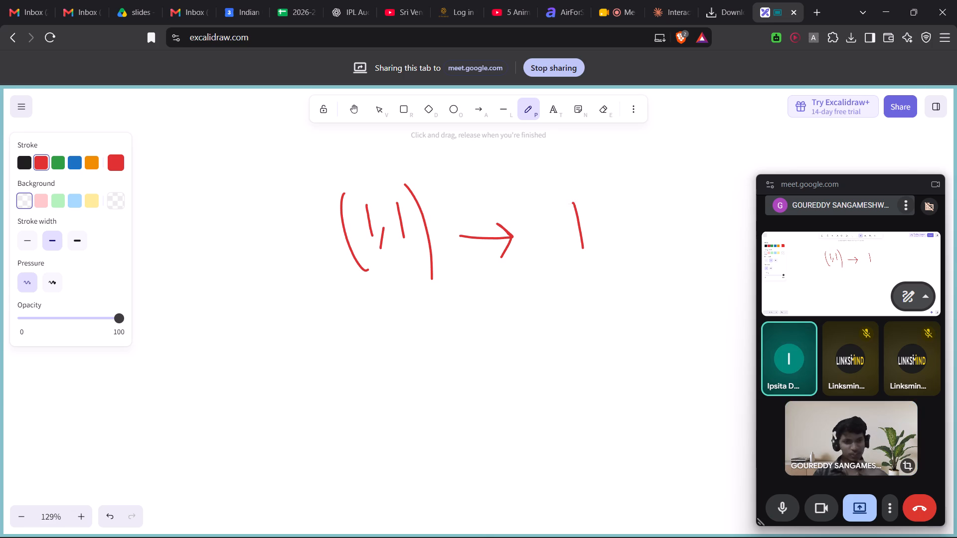
{"action": "left_click_drag", "start_coordinate": [553, 212], "coordinate": [638, 191]}
{"action": "left_click_drag", "start_coordinate": [568, 257], "coordinate": [617, 249]}
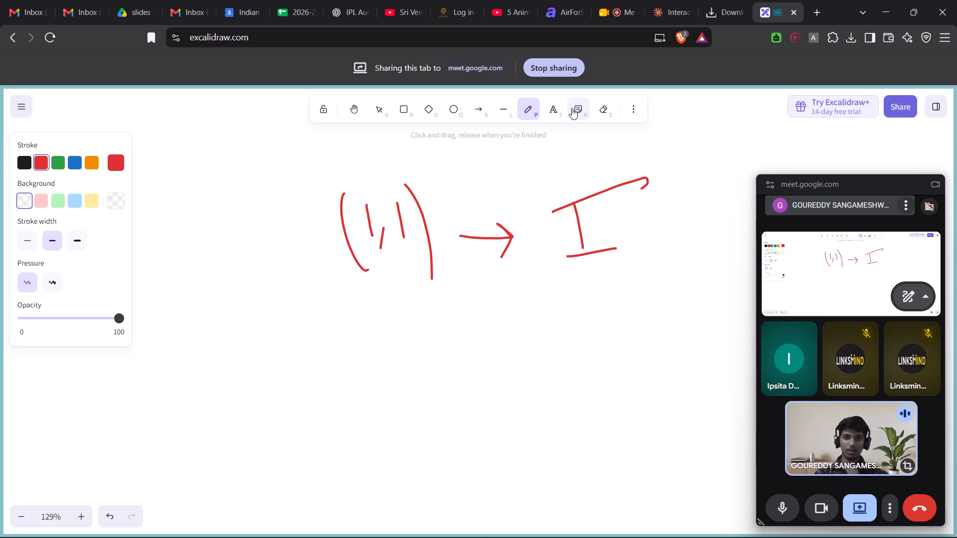
Add a red text box beside the handwritten (1, 1) example containing the line (+,+) -> I.
{"action": "left_click", "coordinate": [553, 114]}
{"action": "left_click_drag", "start_coordinate": [150, 219], "coordinate": [229, 350]}
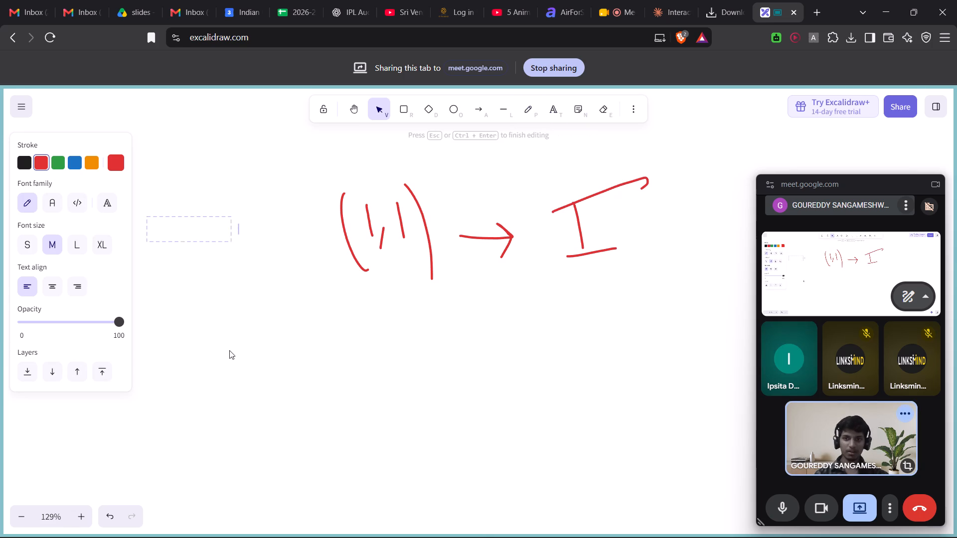
{"action": "left_click_drag", "start_coordinate": [229, 350], "coordinate": [243, 388]}
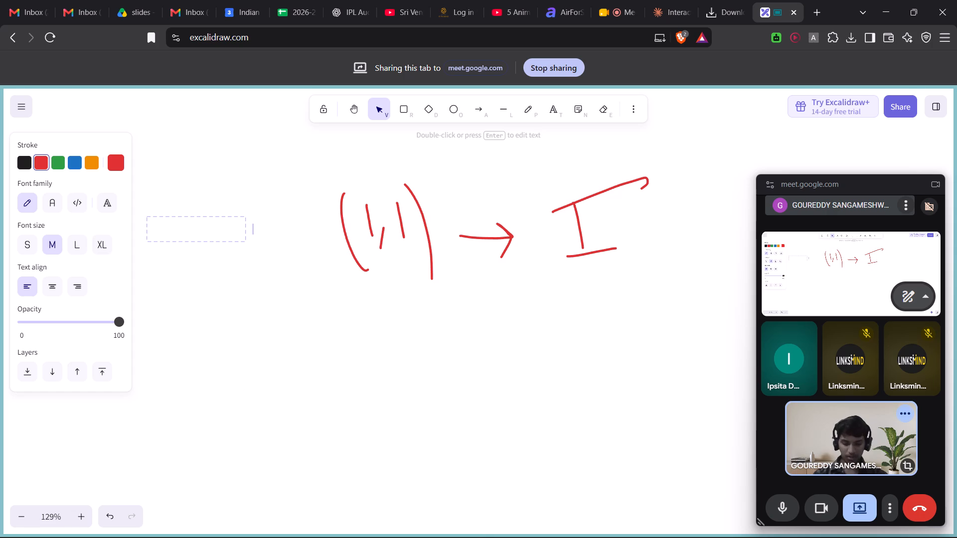
{"action": "key", "text": "shift+parenleft"}
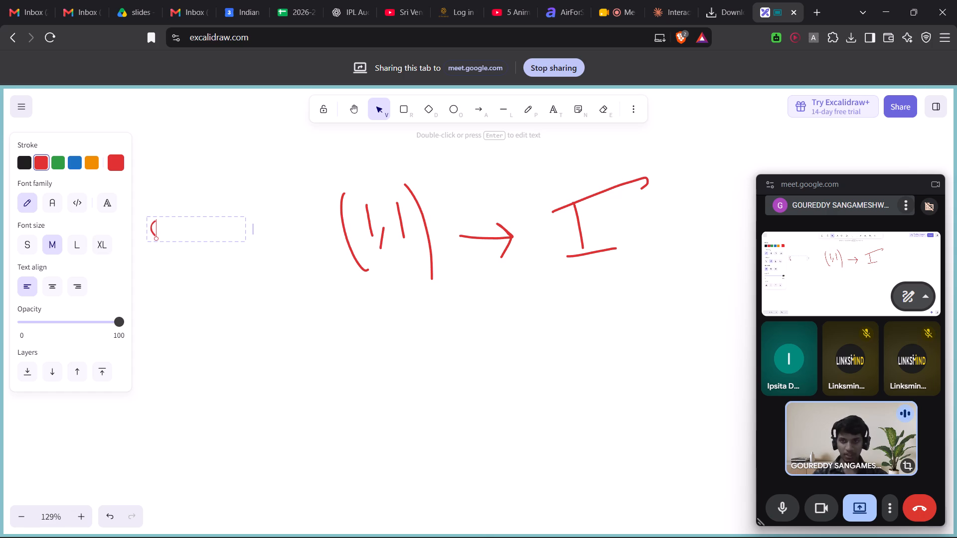
{"action": "type", "text": "+,+"}
{"action": "type", "text": ") =-"}
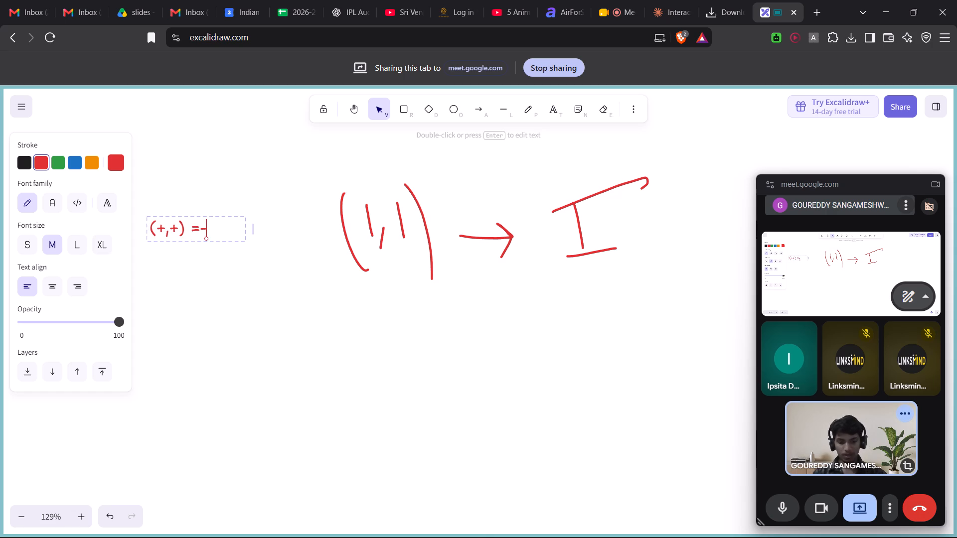
{"action": "key", "text": "BackSpace"}
{"action": "key", "text": "BackSpace"}
{"action": "type", "text": "->"}
{"action": "key", "text": "space"}
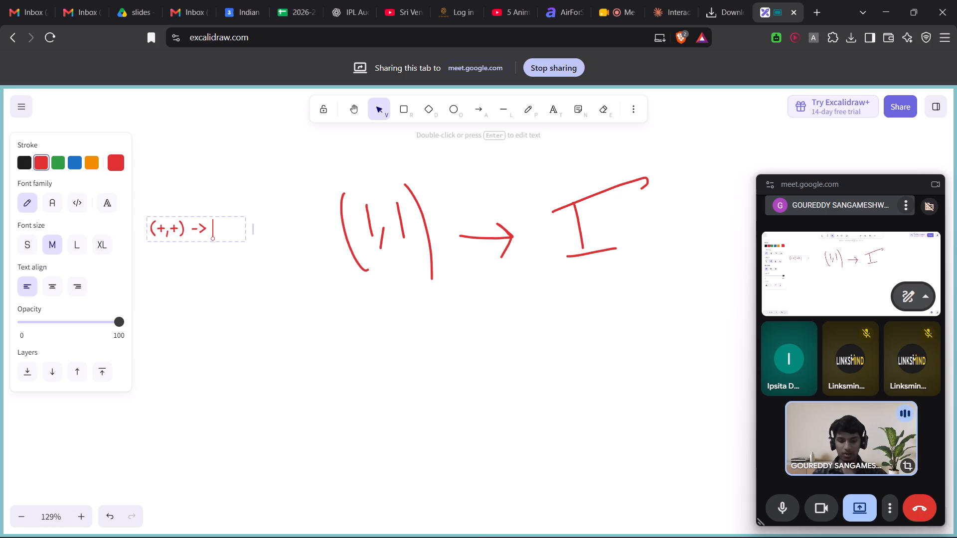
{"action": "key", "text": "shift+i"}
{"action": "key", "text": "space"}
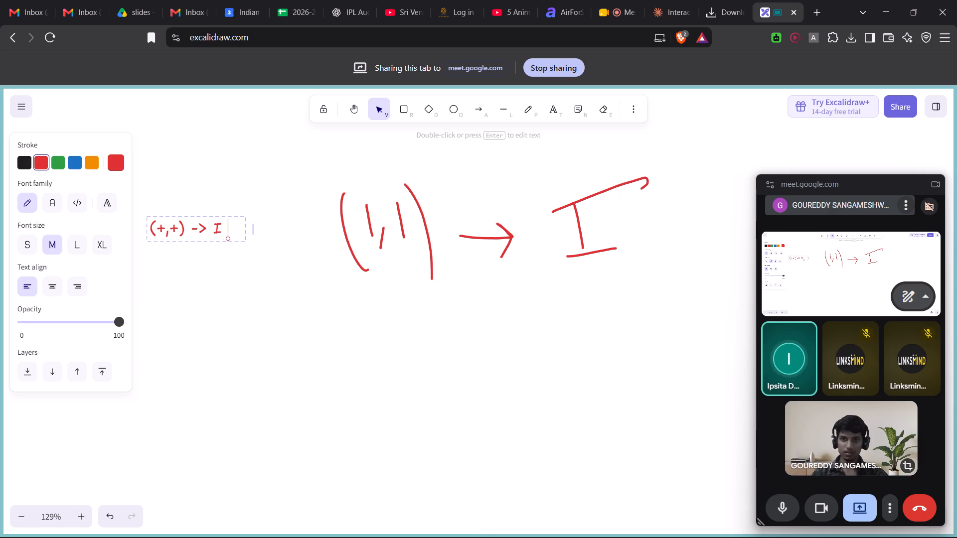
Add a second line to the sign list reading (-,+) -> II.
{"action": "key", "text": "Return"}
{"action": "key", "text": "shift+parenleft"}
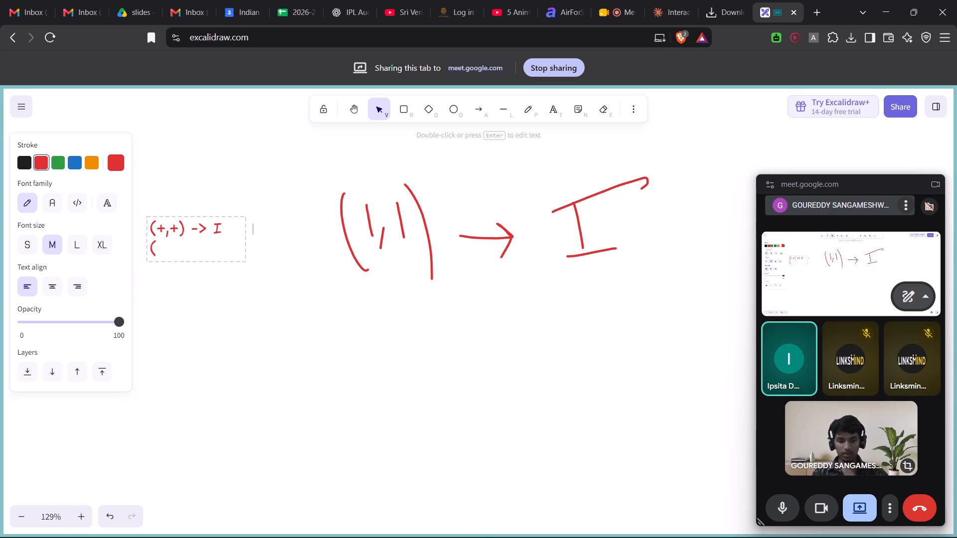
{"action": "type", "text": "-,+"}
{"action": "type", "text": ") -."}
{"action": "key", "text": "BackSpace"}
{"action": "type", "text": ">"}
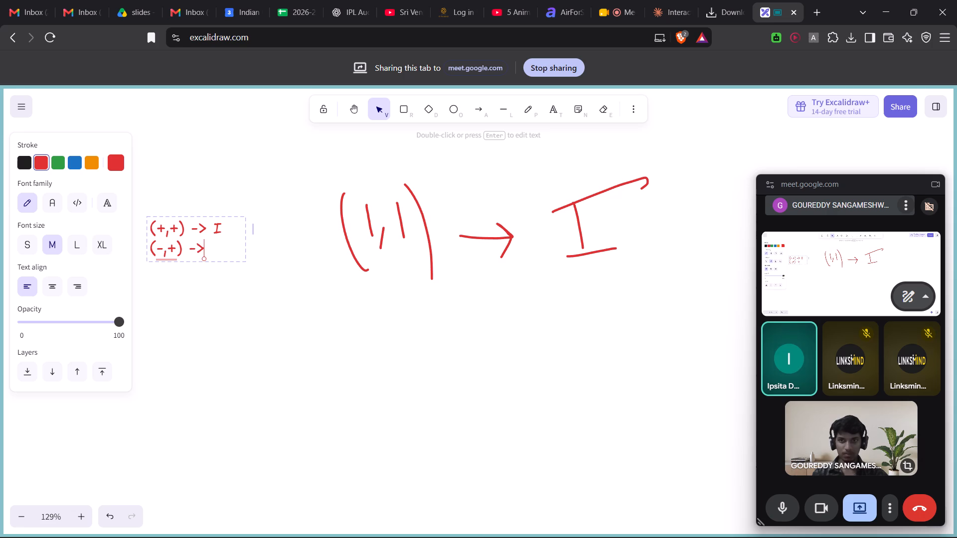
{"action": "key", "text": "space"}
{"action": "type", "text": "II"}
Add a third line to the sign list reading (-,-) -> III.
{"action": "key", "text": "Return"}
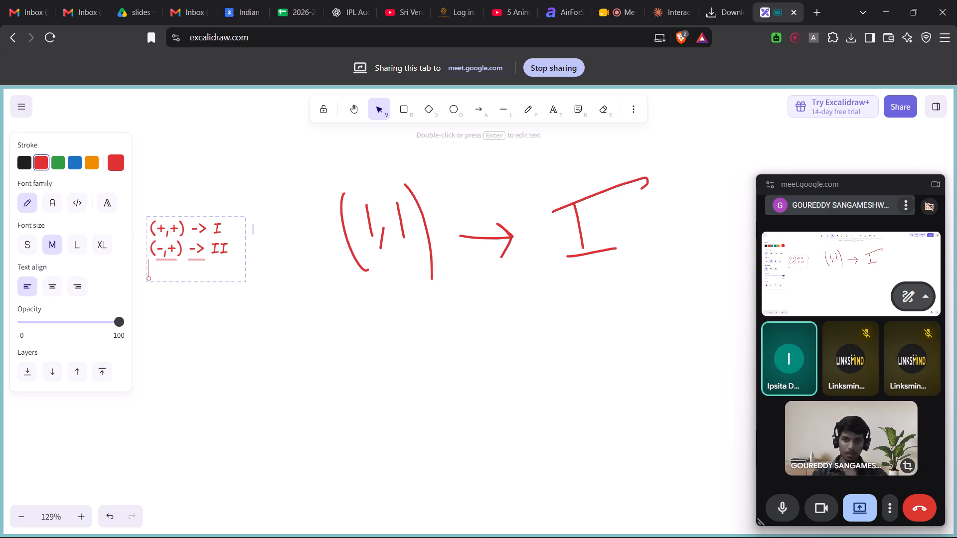
{"action": "key", "text": "shift+parenleft"}
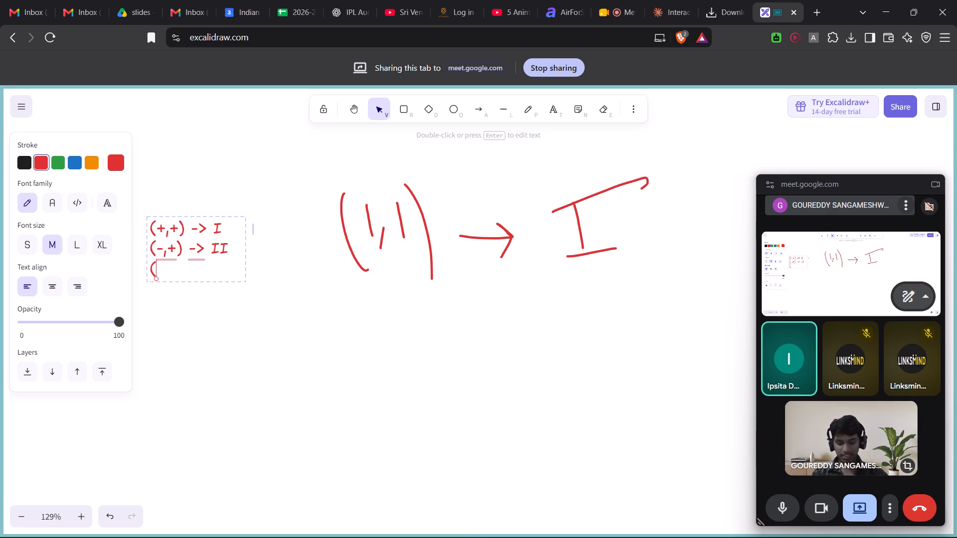
{"action": "key", "text": "shift+underscore"}
{"action": "type", "text": ",_"}
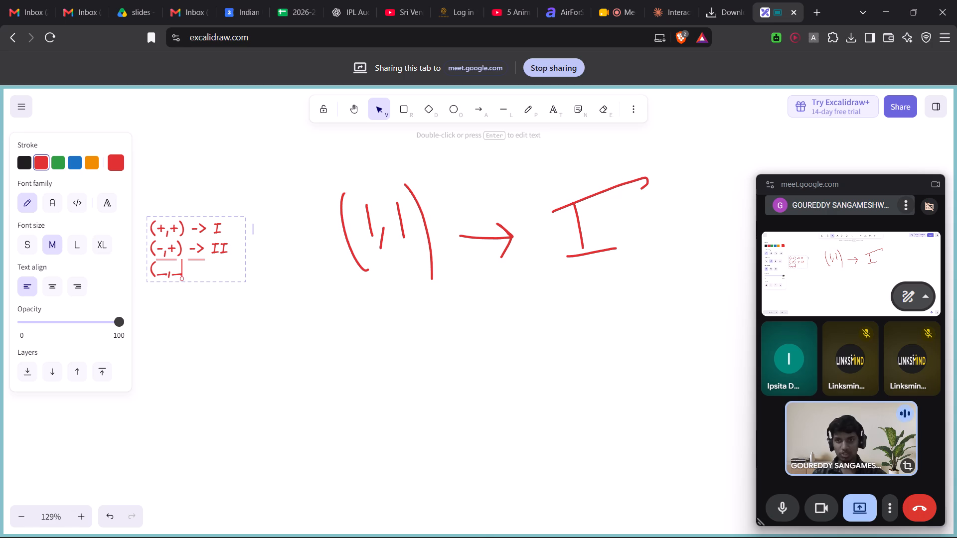
{"action": "key", "text": "BackSpace"}
{"action": "key", "text": "BackSpace"}
{"action": "key", "text": "BackSpace"}
{"action": "type", "text": "-,-"}
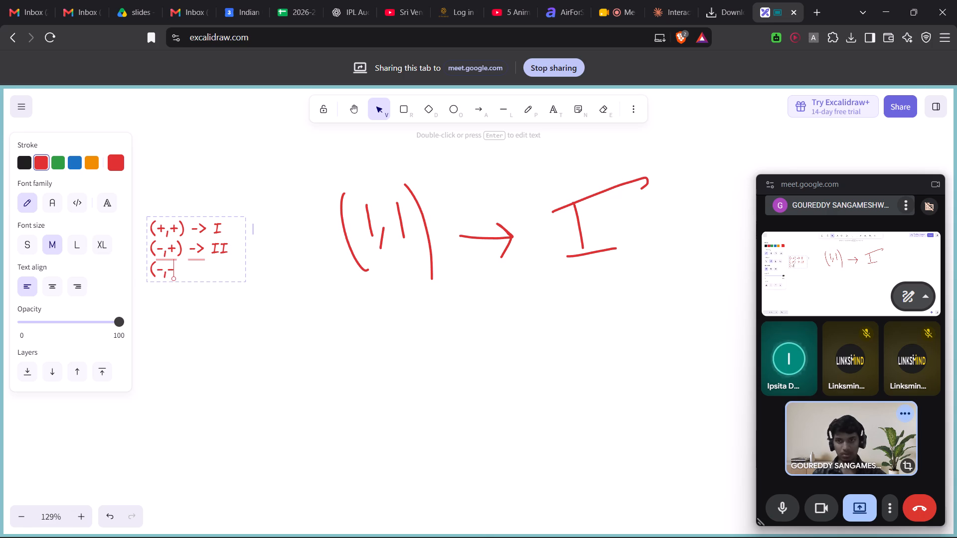
{"action": "type", "text": ") ->"}
{"action": "key", "text": "space"}
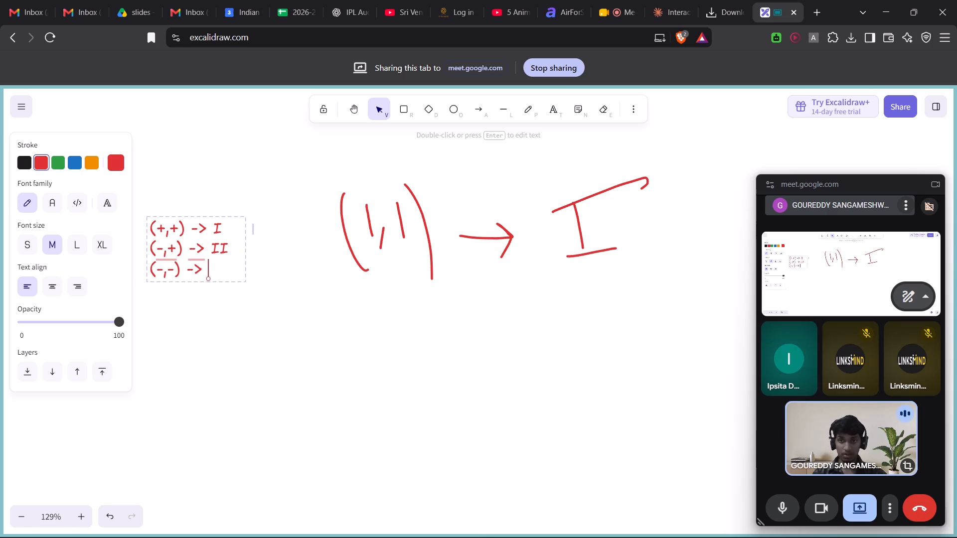
{"action": "type", "text": "III"}
{"action": "key", "text": "ctrl+BackSpace"}
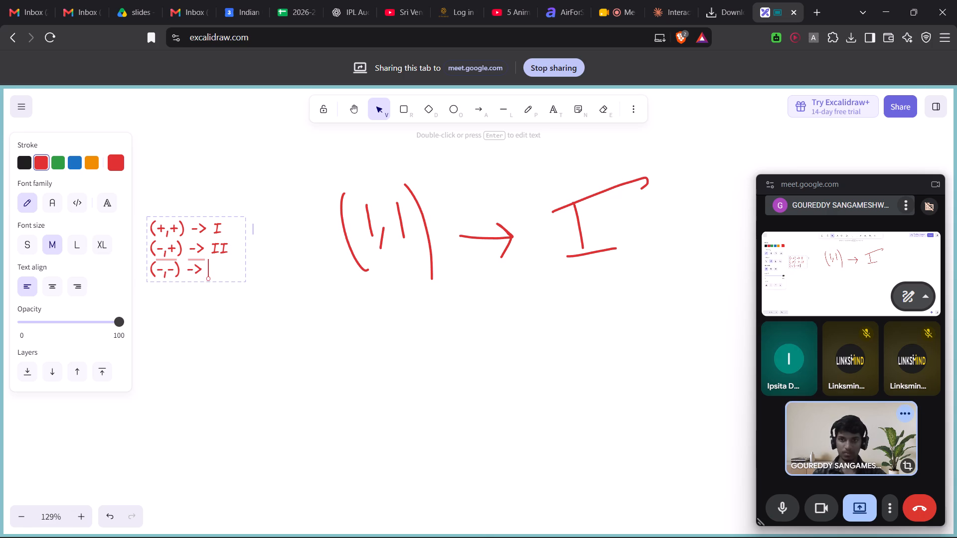
{"action": "type", "text": "iii=="}
{"action": "key", "text": "BackSpace"}
{"action": "key", "text": "BackSpace"}
{"action": "key", "text": "BackSpace"}
{"action": "key", "text": "BackSpace"}
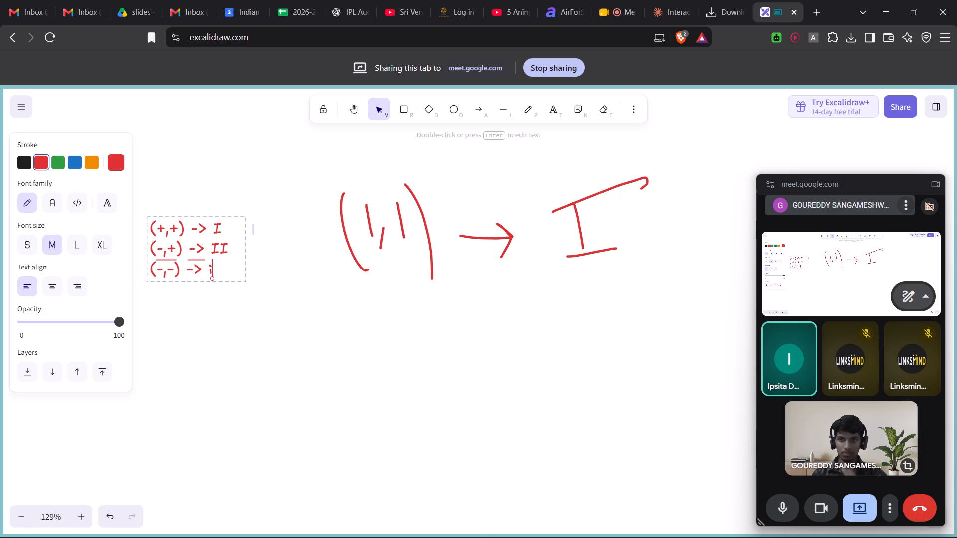
{"action": "key", "text": "BackSpace"}
{"action": "type", "text": "III"}
Add a fourth line to the sign list reading (+,-) -> IV.
{"action": "key", "text": "Return"}
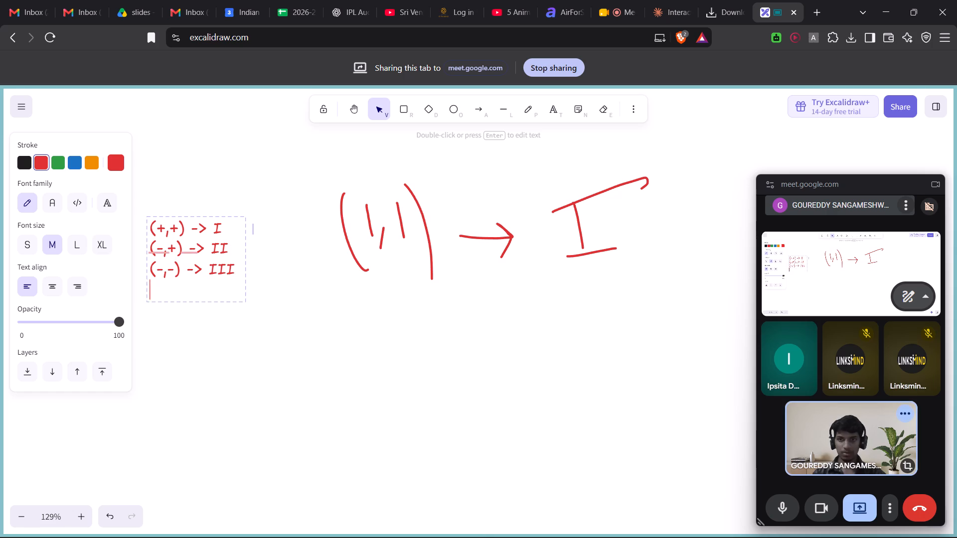
{"action": "key", "text": "shift+parenleft"}
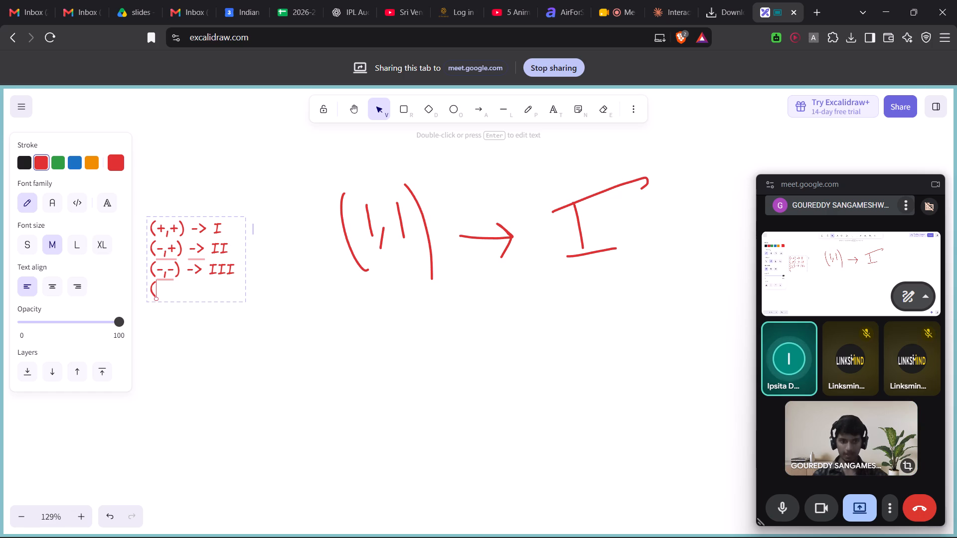
{"action": "type", "text": "+,-"}
{"action": "type", "text": ") ->"}
{"action": "key", "text": "space"}
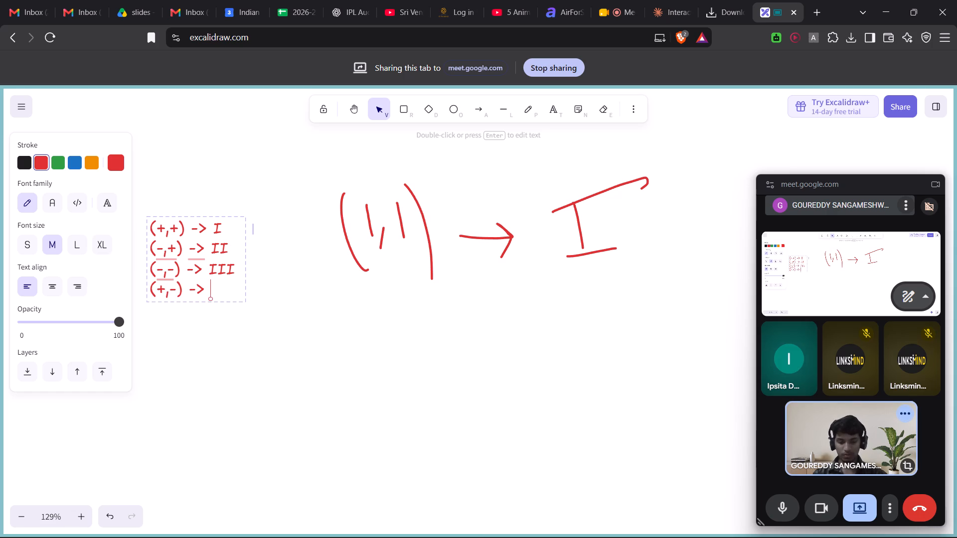
{"action": "key", "text": "shift+v"}
{"action": "key", "text": "shift+i"}
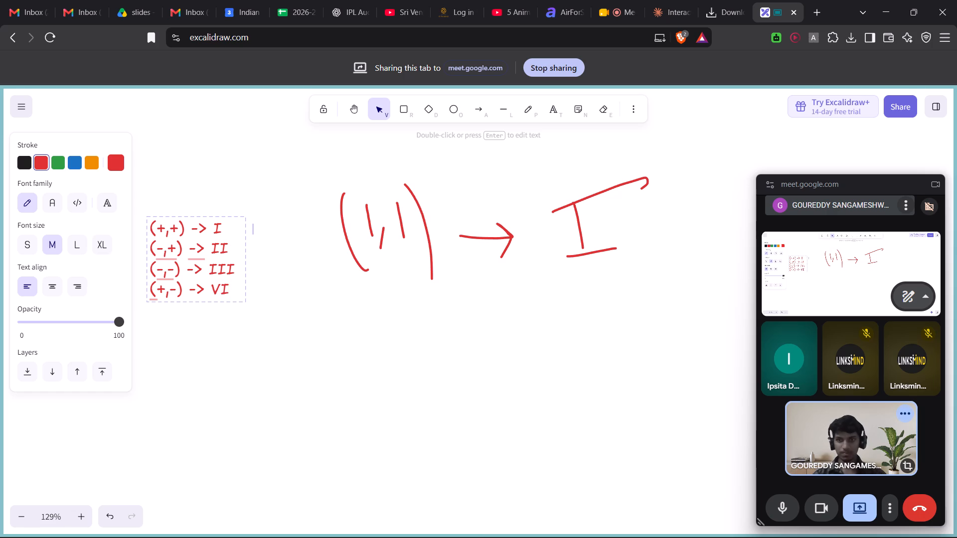
{"action": "key", "text": "BackSpace"}
{"action": "key", "text": "BackSpace"}
{"action": "type", "text": "IV"}
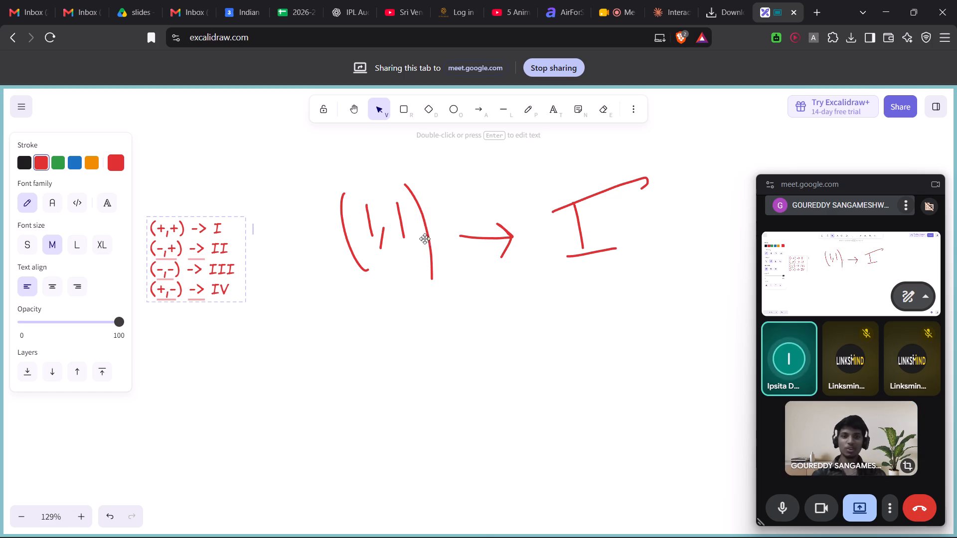
{"action": "left_click", "coordinate": [528, 110]}
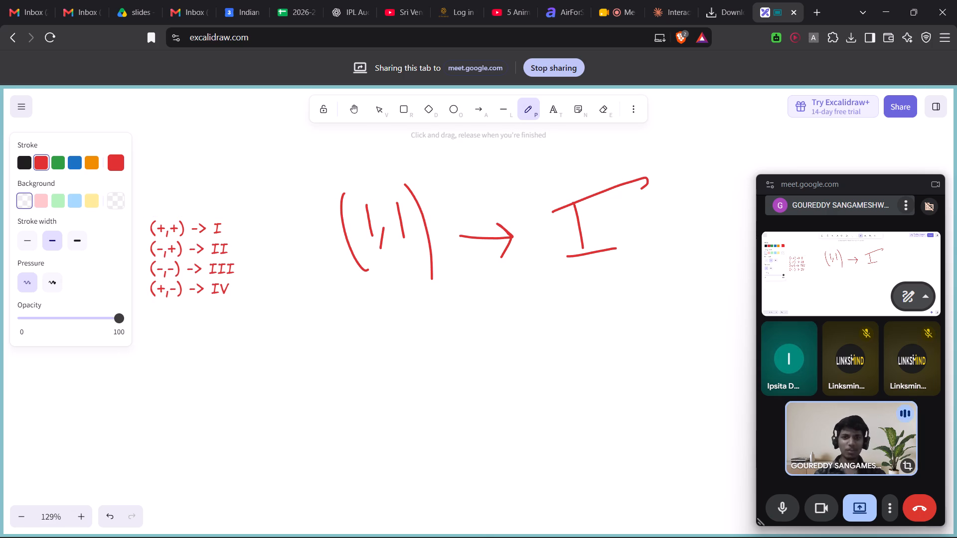
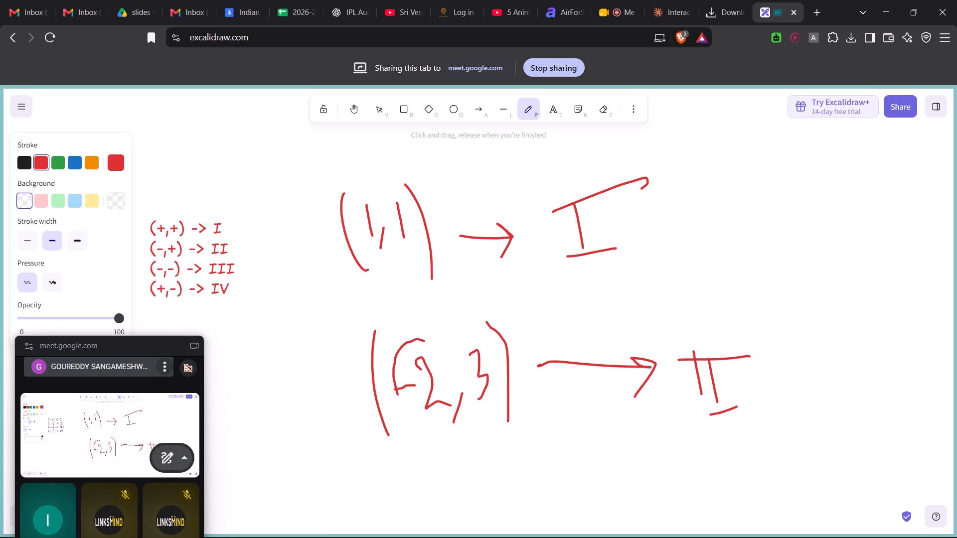
Circle the -2 of the (-2, 3) example in red.
{"action": "left_click_drag", "start_coordinate": [399, 399], "coordinate": [419, 340]}
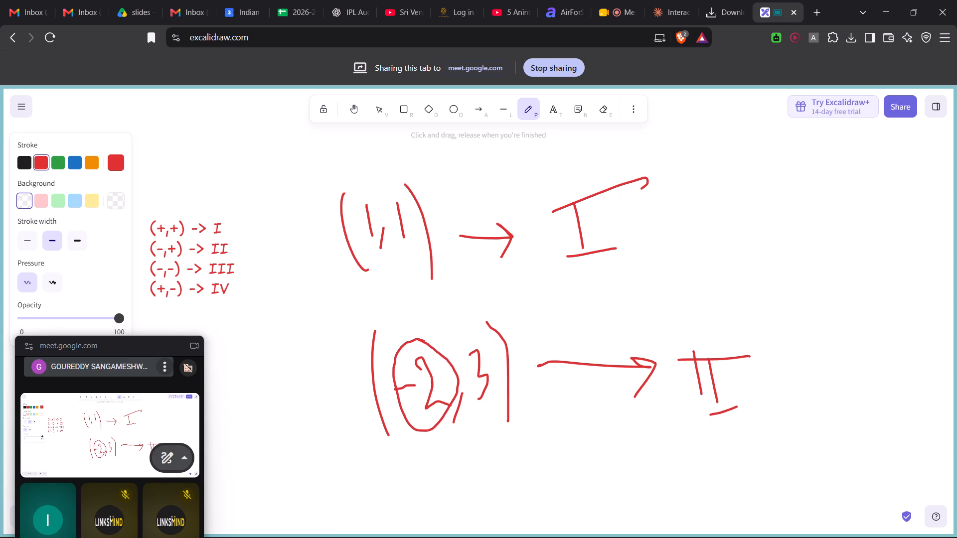
Switch the pen's stroke colour to blue.
{"action": "left_click", "coordinate": [71, 160]}
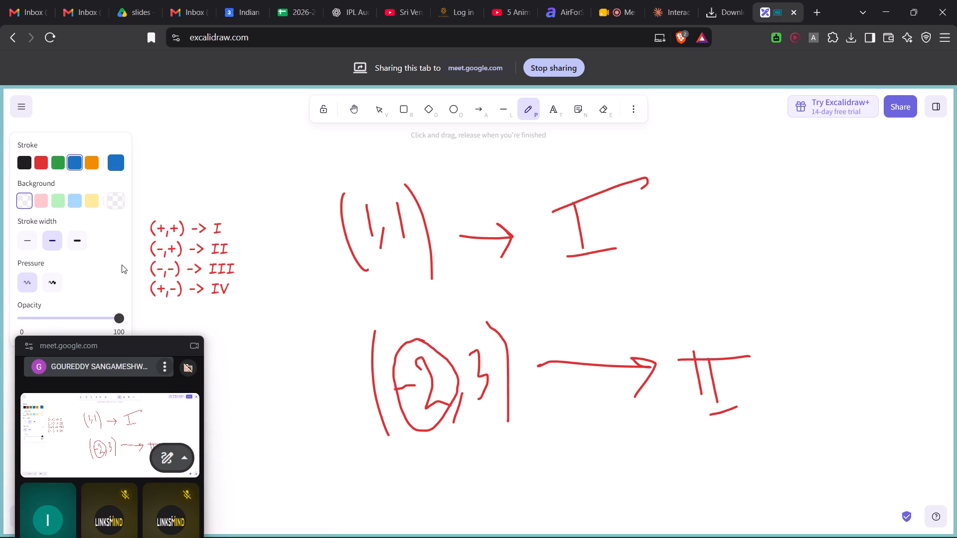
{"action": "left_click_drag", "start_coordinate": [122, 265], "coordinate": [141, 245]}
{"action": "left_click_drag", "start_coordinate": [177, 179], "coordinate": [174, 250]}
{"action": "key", "text": "ctrl+z"}
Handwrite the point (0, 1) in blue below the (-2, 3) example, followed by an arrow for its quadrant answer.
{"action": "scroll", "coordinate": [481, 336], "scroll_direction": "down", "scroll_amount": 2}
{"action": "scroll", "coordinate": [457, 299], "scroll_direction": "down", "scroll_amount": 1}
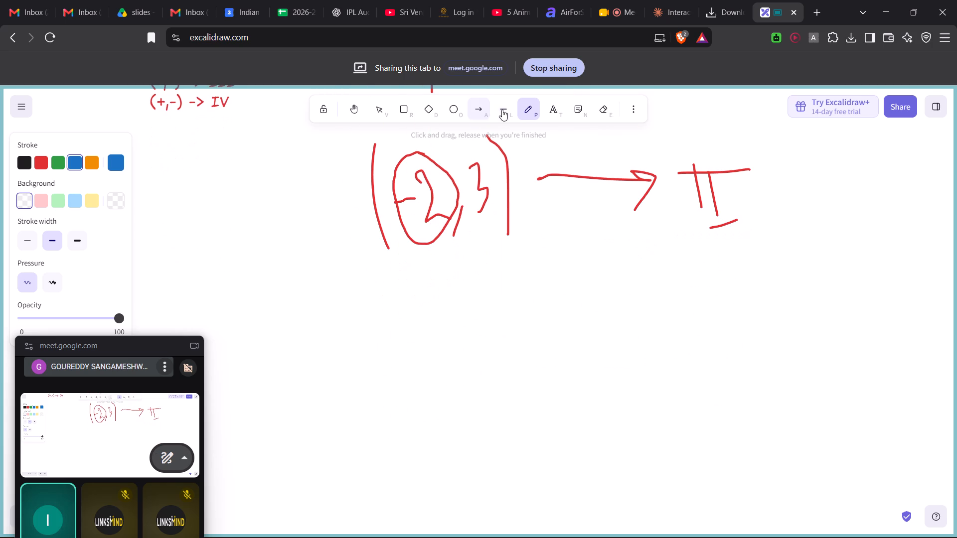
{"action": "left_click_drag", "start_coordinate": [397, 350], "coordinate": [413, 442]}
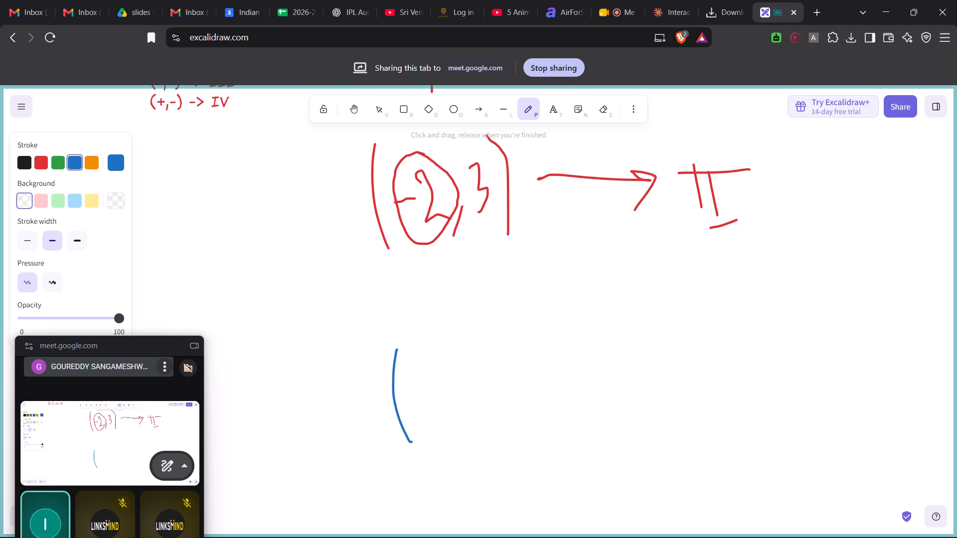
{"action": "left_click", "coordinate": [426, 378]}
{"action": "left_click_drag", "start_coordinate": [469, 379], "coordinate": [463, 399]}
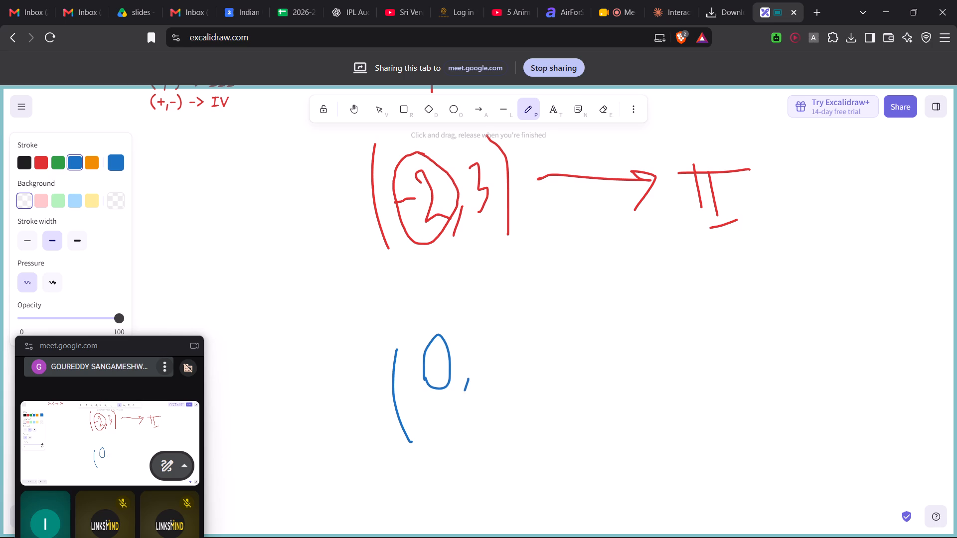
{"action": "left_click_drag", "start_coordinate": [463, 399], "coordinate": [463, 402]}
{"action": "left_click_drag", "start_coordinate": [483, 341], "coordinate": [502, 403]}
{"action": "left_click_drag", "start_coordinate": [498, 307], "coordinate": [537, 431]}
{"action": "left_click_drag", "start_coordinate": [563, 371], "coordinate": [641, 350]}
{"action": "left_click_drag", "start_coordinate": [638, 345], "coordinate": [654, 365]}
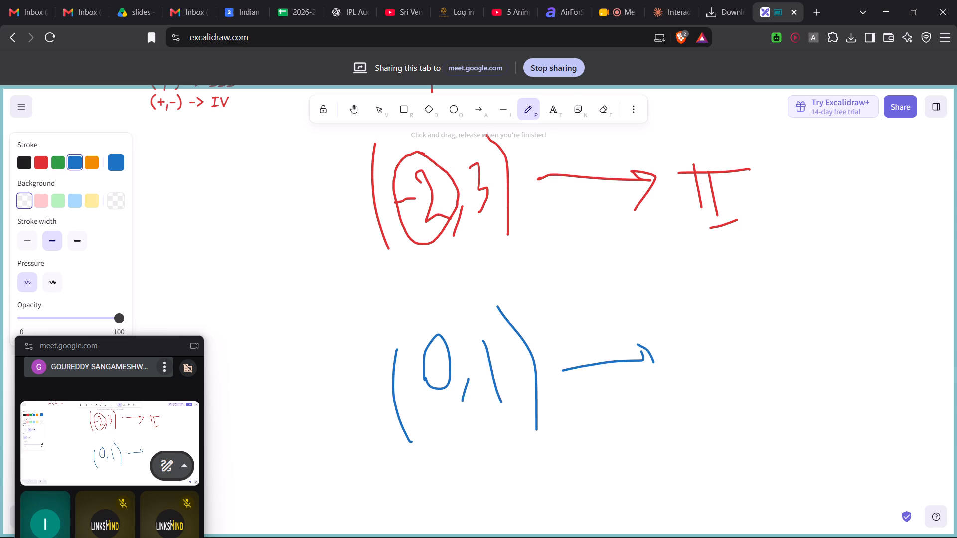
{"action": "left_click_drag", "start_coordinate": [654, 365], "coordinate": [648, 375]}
On the quadrant diagram, mark the origin and a tick just above it on the y-axis, labelling the tick (0,1).
{"action": "scroll", "coordinate": [493, 367], "scroll_direction": "up", "scroll_amount": 14}
{"action": "scroll", "coordinate": [528, 361], "scroll_direction": "down", "scroll_amount": 4}
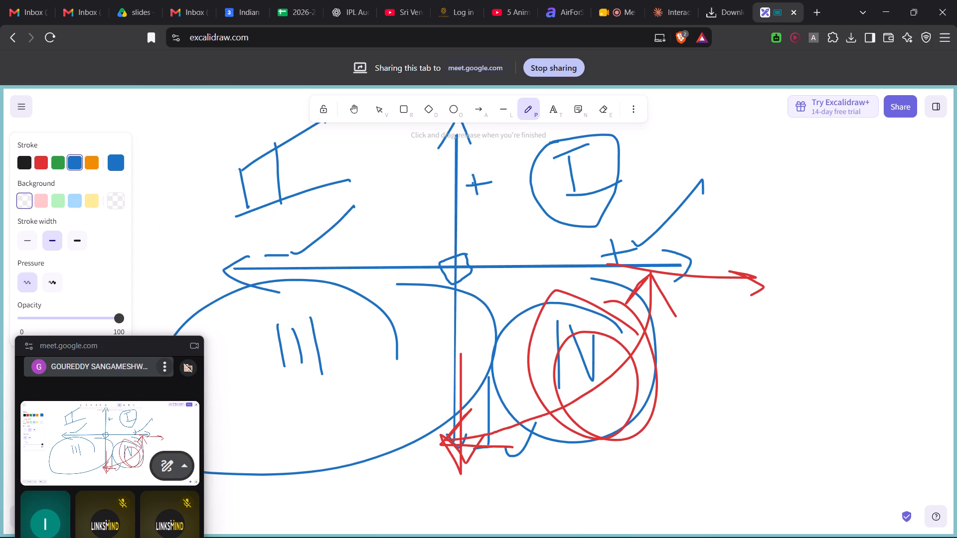
{"action": "left_click_drag", "start_coordinate": [454, 269], "coordinate": [456, 268]}
{"action": "left_click_drag", "start_coordinate": [456, 268], "coordinate": [490, 271]}
{"action": "left_click_drag", "start_coordinate": [446, 236], "coordinate": [476, 230]}
{"action": "left_click_drag", "start_coordinate": [489, 218], "coordinate": [491, 256]}
{"action": "left_click_drag", "start_coordinate": [497, 230], "coordinate": [504, 231]}
{"action": "left_click_drag", "start_coordinate": [516, 239], "coordinate": [516, 252]}
{"action": "left_click_drag", "start_coordinate": [520, 231], "coordinate": [526, 253]}
{"action": "left_click_drag", "start_coordinate": [521, 209], "coordinate": [541, 294]}
{"action": "left_click_drag", "start_coordinate": [504, 233], "coordinate": [497, 232]}
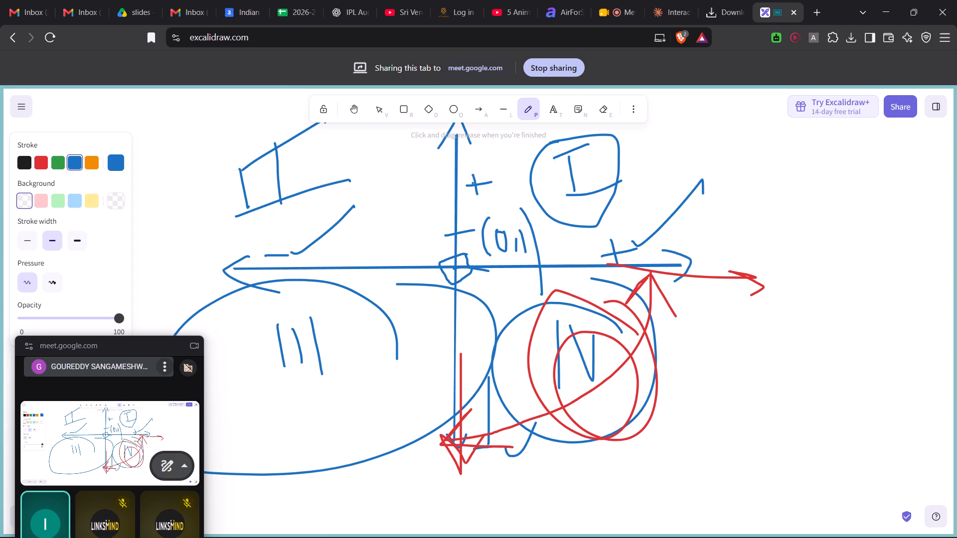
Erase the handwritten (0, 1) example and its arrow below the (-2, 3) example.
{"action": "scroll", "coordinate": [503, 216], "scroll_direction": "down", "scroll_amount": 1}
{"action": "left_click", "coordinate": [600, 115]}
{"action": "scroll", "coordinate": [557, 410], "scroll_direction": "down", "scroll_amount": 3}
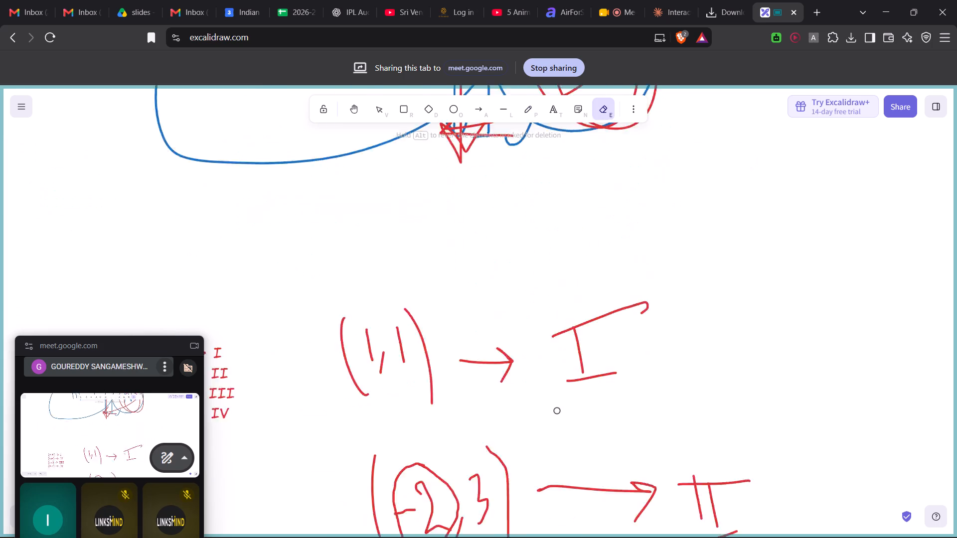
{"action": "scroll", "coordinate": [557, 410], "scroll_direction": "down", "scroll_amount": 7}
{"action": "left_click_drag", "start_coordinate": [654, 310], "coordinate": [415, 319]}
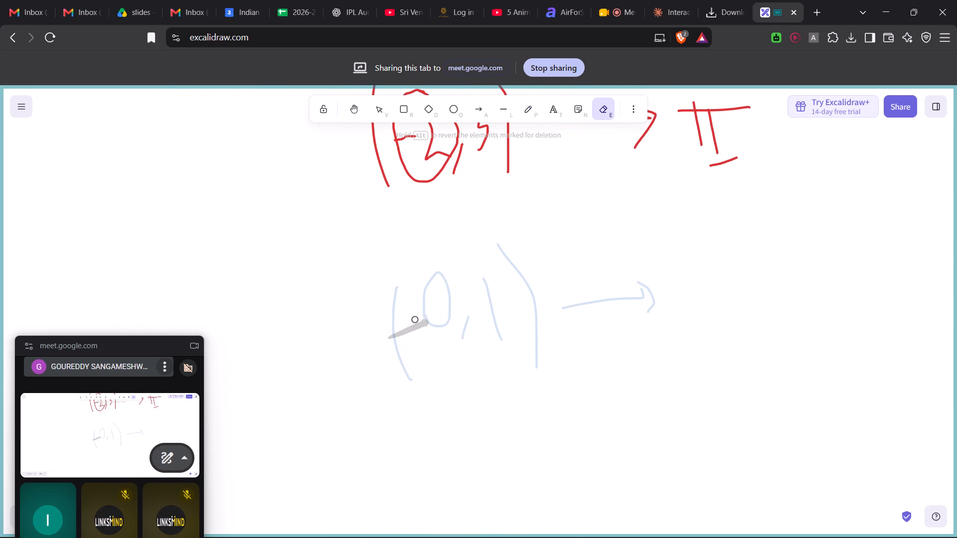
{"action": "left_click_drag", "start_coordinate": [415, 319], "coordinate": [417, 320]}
Handwrite the point (2, -3) in blue below the (-2, 3) example, followed by an arrow.
{"action": "left_click", "coordinate": [532, 117]}
{"action": "scroll", "coordinate": [506, 216], "scroll_direction": "up", "scroll_amount": 2}
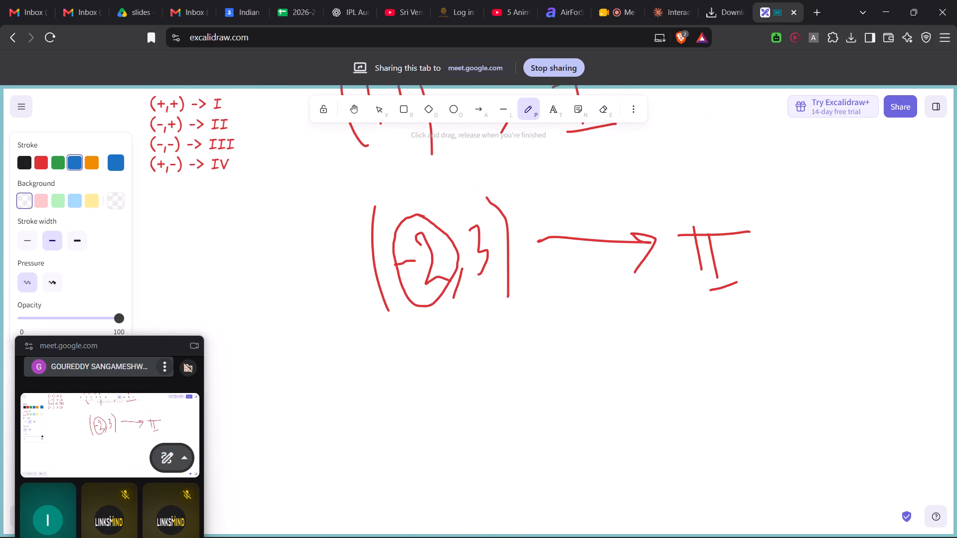
{"action": "left_click_drag", "start_coordinate": [395, 372], "coordinate": [448, 460]}
{"action": "left_click_drag", "start_coordinate": [445, 410], "coordinate": [501, 457]}
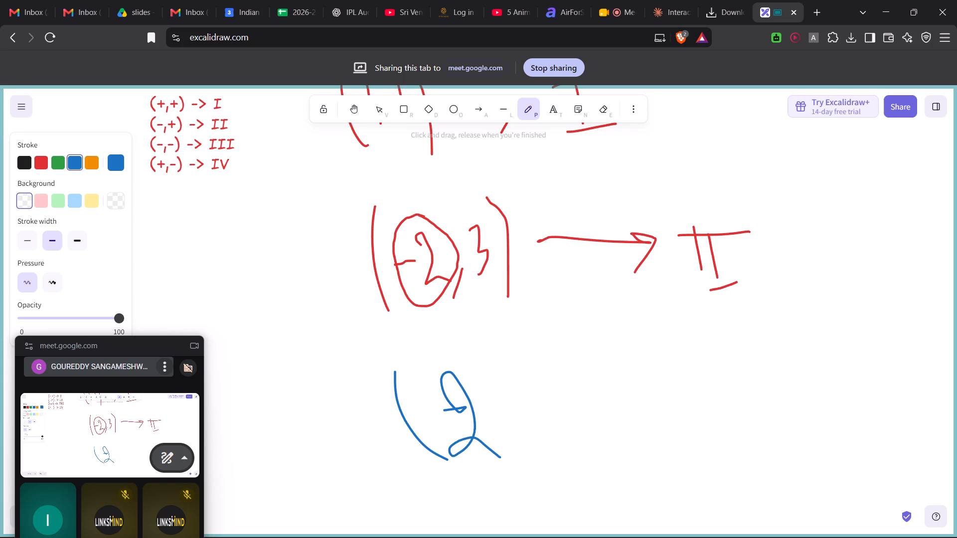
{"action": "left_click_drag", "start_coordinate": [511, 424], "coordinate": [511, 465]}
{"action": "left_click_drag", "start_coordinate": [517, 399], "coordinate": [536, 394]}
{"action": "left_click_drag", "start_coordinate": [543, 374], "coordinate": [595, 424]}
{"action": "left_click_drag", "start_coordinate": [611, 339], "coordinate": [611, 340]}
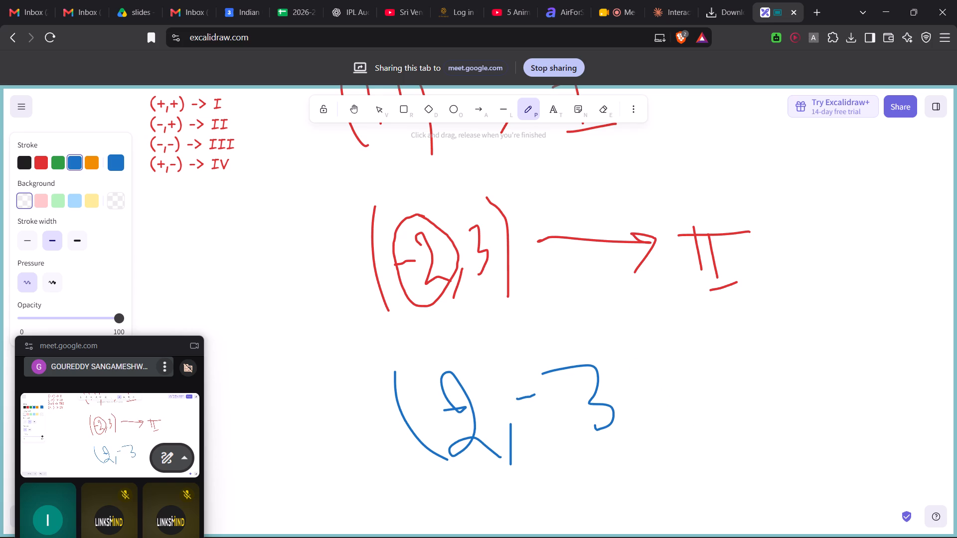
{"action": "left_click_drag", "start_coordinate": [611, 340], "coordinate": [685, 497]}
{"action": "left_click_drag", "start_coordinate": [689, 410], "coordinate": [737, 415]}
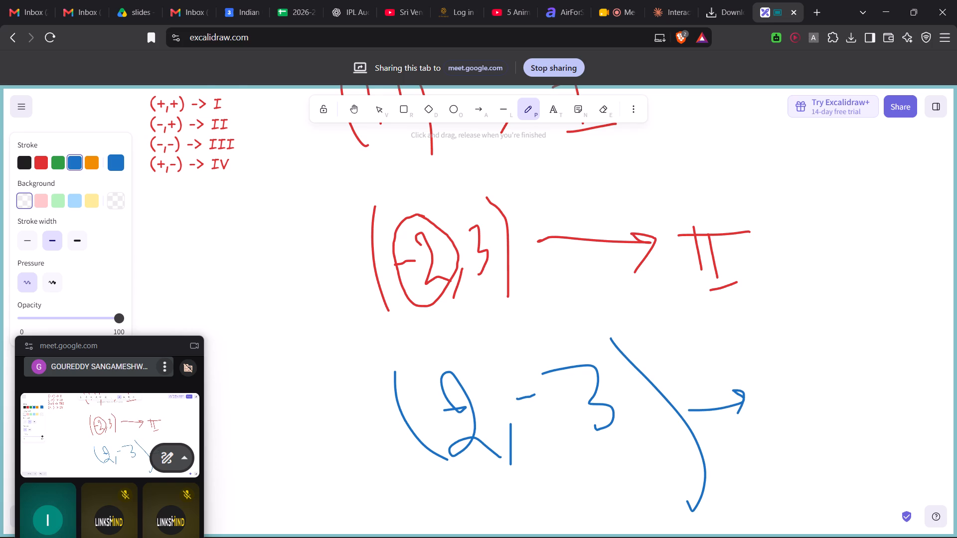
Handwrite (2, -3) again in blue in empty canvas space further down, followed by an arrow for its quadrant answer.
{"action": "scroll", "coordinate": [611, 426], "scroll_direction": "down", "scroll_amount": 1}
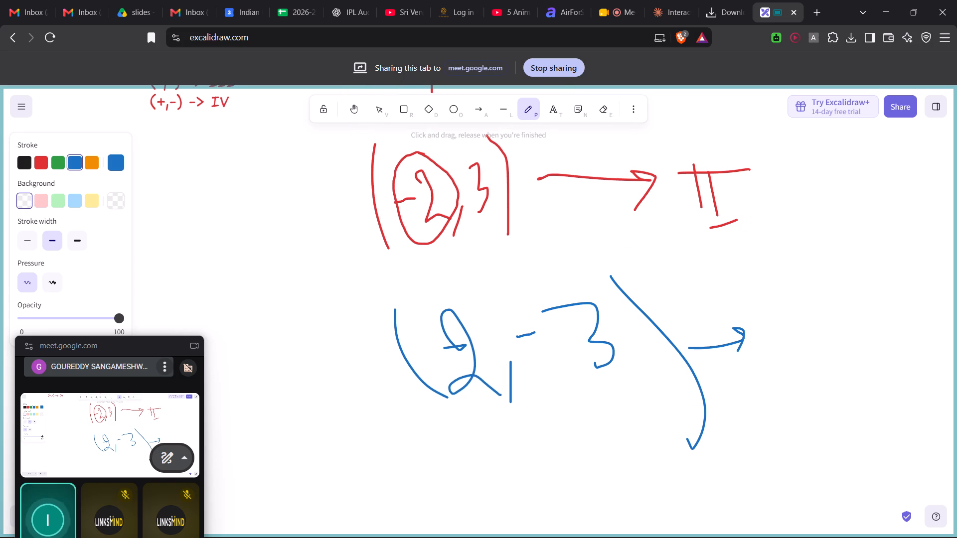
{"action": "scroll", "coordinate": [687, 287], "scroll_direction": "down", "scroll_amount": 8}
{"action": "left_click_drag", "start_coordinate": [404, 228], "coordinate": [412, 282]}
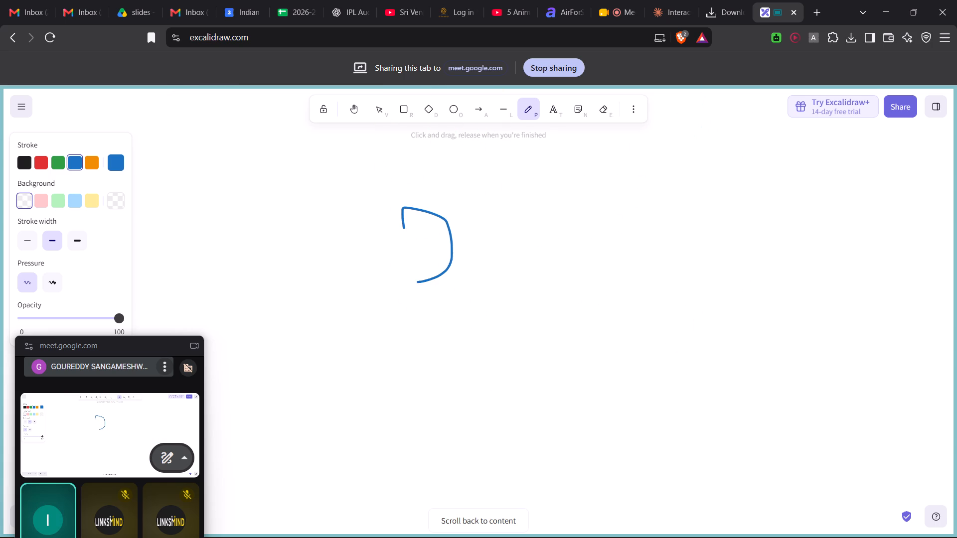
{"action": "left_click_drag", "start_coordinate": [412, 282], "coordinate": [441, 311]}
{"action": "left_click_drag", "start_coordinate": [477, 270], "coordinate": [469, 293]}
{"action": "left_click_drag", "start_coordinate": [501, 245], "coordinate": [515, 243]}
{"action": "left_click_drag", "start_coordinate": [522, 221], "coordinate": [538, 210]}
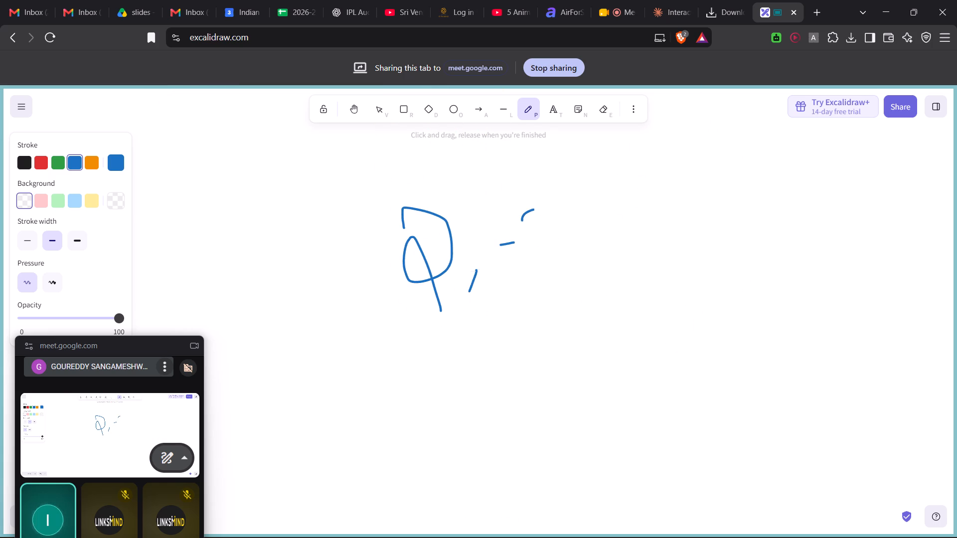
{"action": "left_click_drag", "start_coordinate": [538, 210], "coordinate": [542, 274]}
{"action": "left_click_drag", "start_coordinate": [605, 183], "coordinate": [624, 300]}
{"action": "left_click_drag", "start_coordinate": [383, 178], "coordinate": [437, 310]}
{"action": "left_click_drag", "start_coordinate": [680, 240], "coordinate": [746, 232]}
{"action": "left_click_drag", "start_coordinate": [734, 223], "coordinate": [746, 256]}
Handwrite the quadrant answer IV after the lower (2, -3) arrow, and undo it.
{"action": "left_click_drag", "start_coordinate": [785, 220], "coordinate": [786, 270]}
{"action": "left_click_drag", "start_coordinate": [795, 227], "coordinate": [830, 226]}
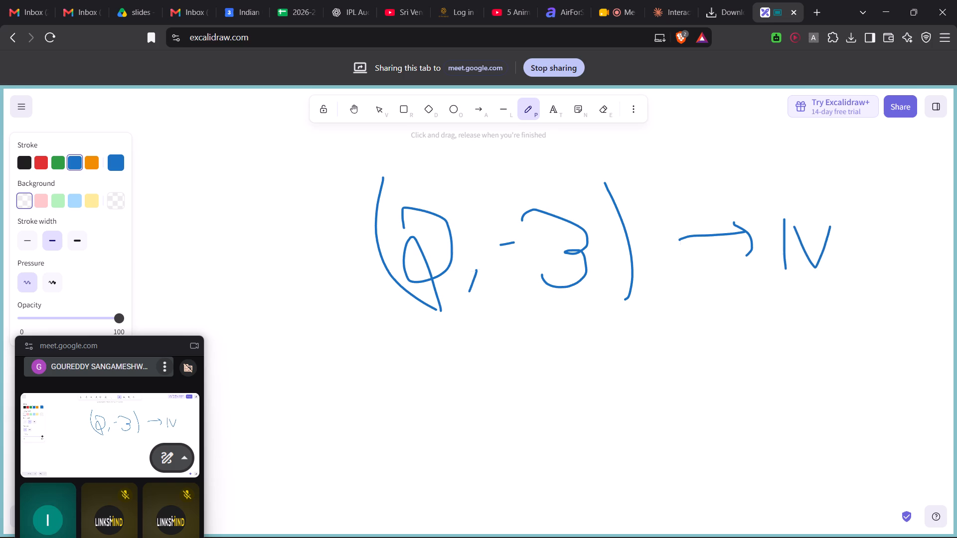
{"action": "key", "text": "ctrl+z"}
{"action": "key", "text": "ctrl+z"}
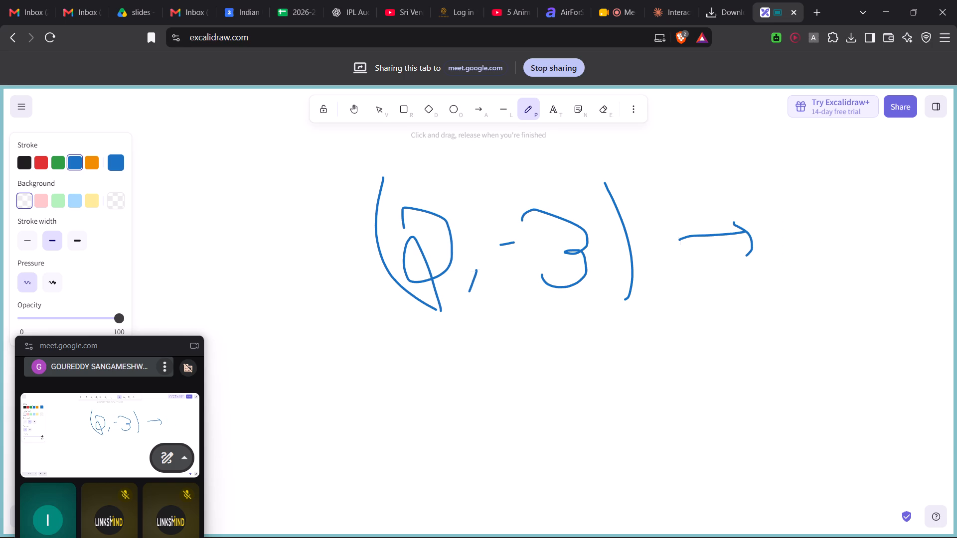
Handwrite the point (-3, -3) in blue in empty canvas space below the (2, -3) example.
{"action": "scroll", "coordinate": [529, 305], "scroll_direction": "down", "scroll_amount": 4}
{"action": "left_click_drag", "start_coordinate": [425, 244], "coordinate": [405, 382]}
{"action": "left_click_drag", "start_coordinate": [433, 308], "coordinate": [449, 306]}
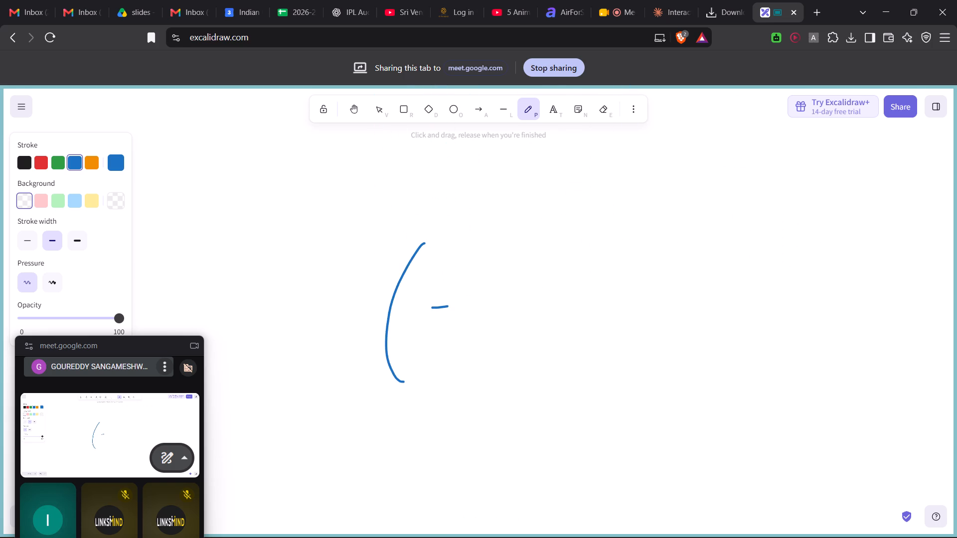
{"action": "left_click_drag", "start_coordinate": [504, 280], "coordinate": [504, 338]}
{"action": "left_click_drag", "start_coordinate": [661, 324], "coordinate": [633, 355]}
{"action": "left_click", "coordinate": [555, 315]}
{"action": "left_click_drag", "start_coordinate": [551, 337], "coordinate": [530, 372]}
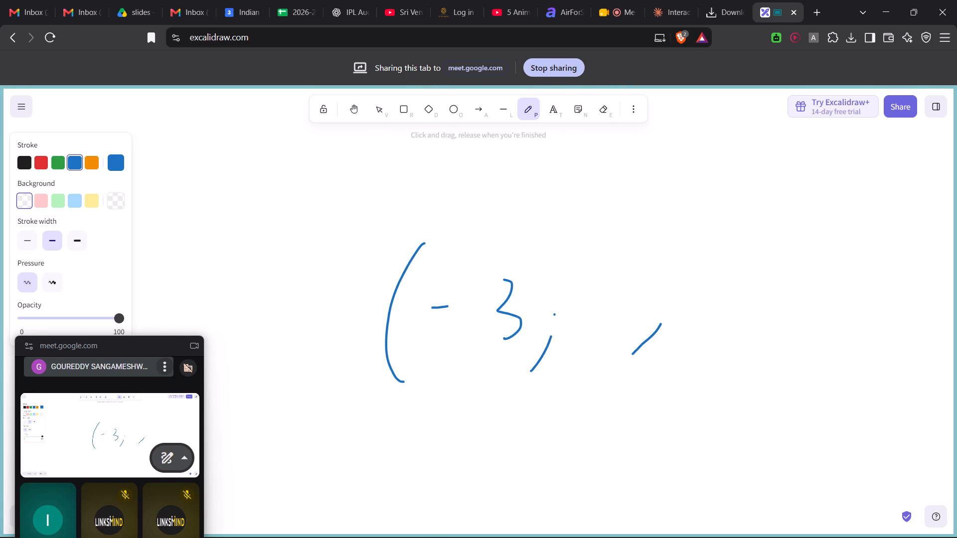
{"action": "left_click_drag", "start_coordinate": [553, 318], "coordinate": [584, 310]}
{"action": "left_click_drag", "start_coordinate": [586, 289], "coordinate": [616, 343]}
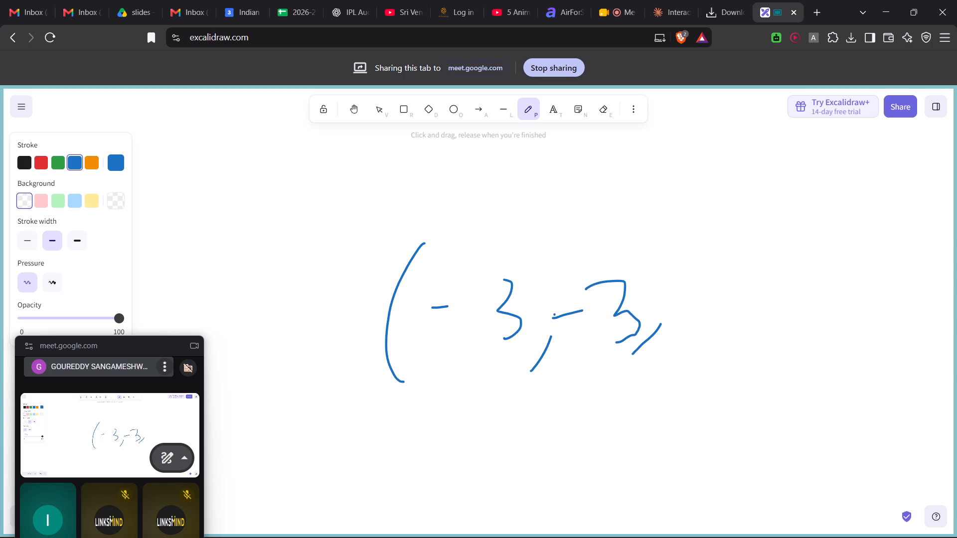
{"action": "left_click_drag", "start_coordinate": [635, 235], "coordinate": [652, 328]}
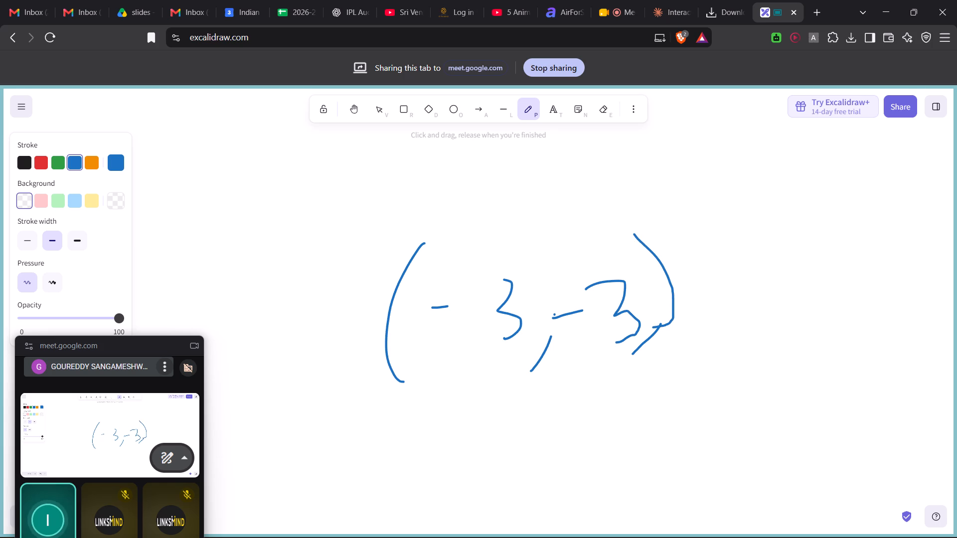
Undo the second 3 and closing bracket of the (-3, -3) point and redraw both.
{"action": "key", "text": "ctrl+z"}
{"action": "key", "text": "ctrl+z"}
{"action": "left_click_drag", "start_coordinate": [595, 276], "coordinate": [602, 338]}
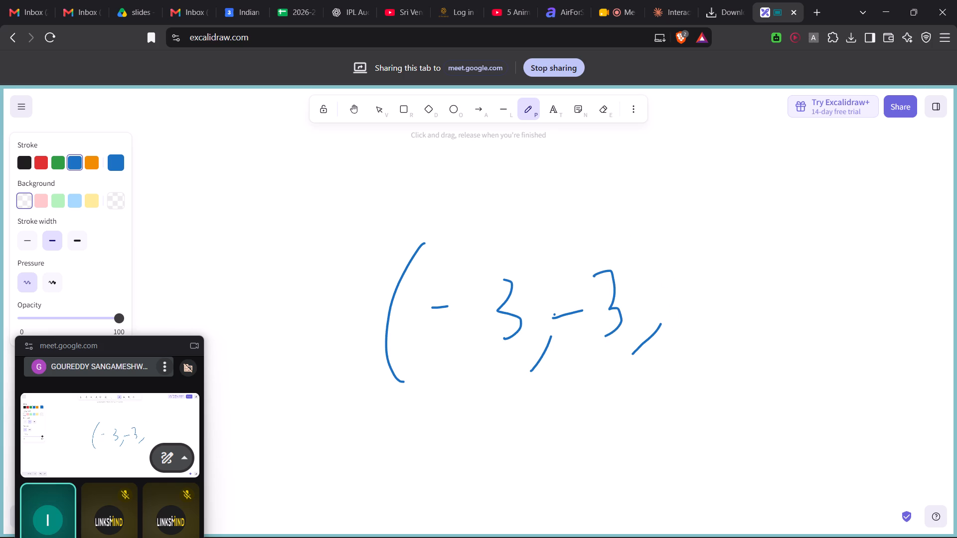
{"action": "left_click_drag", "start_coordinate": [602, 338], "coordinate": [600, 336]}
{"action": "left_click_drag", "start_coordinate": [618, 236], "coordinate": [657, 326]}
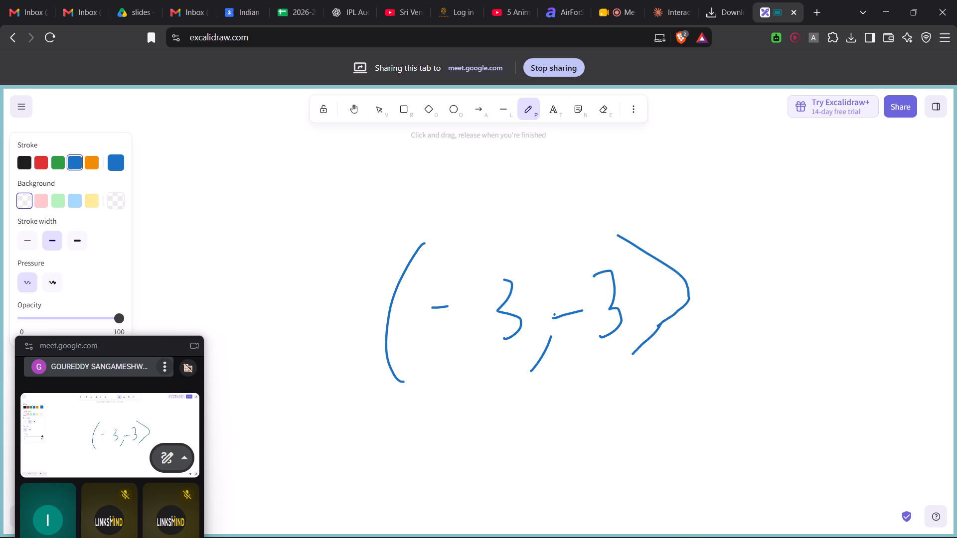
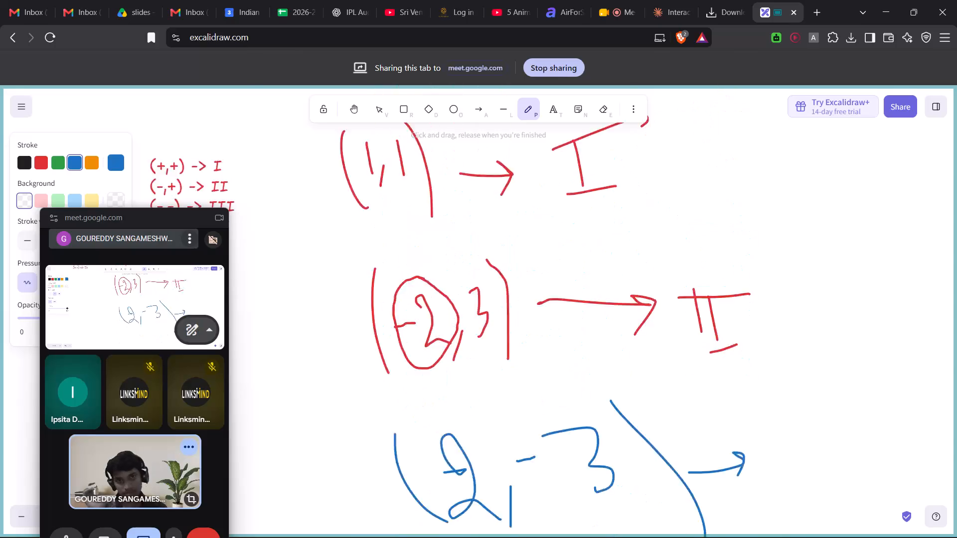
Circle the minus sign on the negative x-axis and the plus sign on the positive y-axis in blue.
{"action": "scroll", "coordinate": [663, 327], "scroll_direction": "down", "scroll_amount": 2}
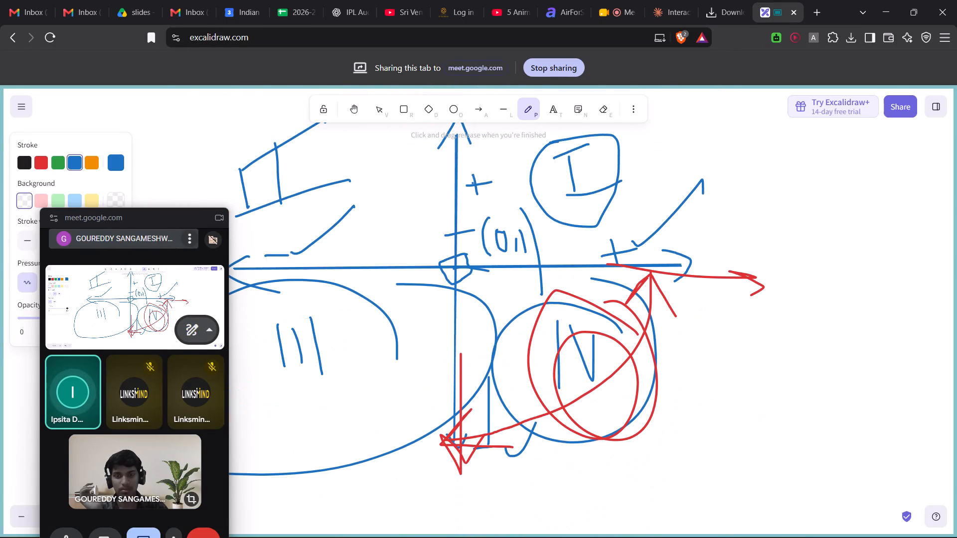
{"action": "left_click_drag", "start_coordinate": [279, 241], "coordinate": [273, 238]}
{"action": "left_click", "coordinate": [483, 168]}
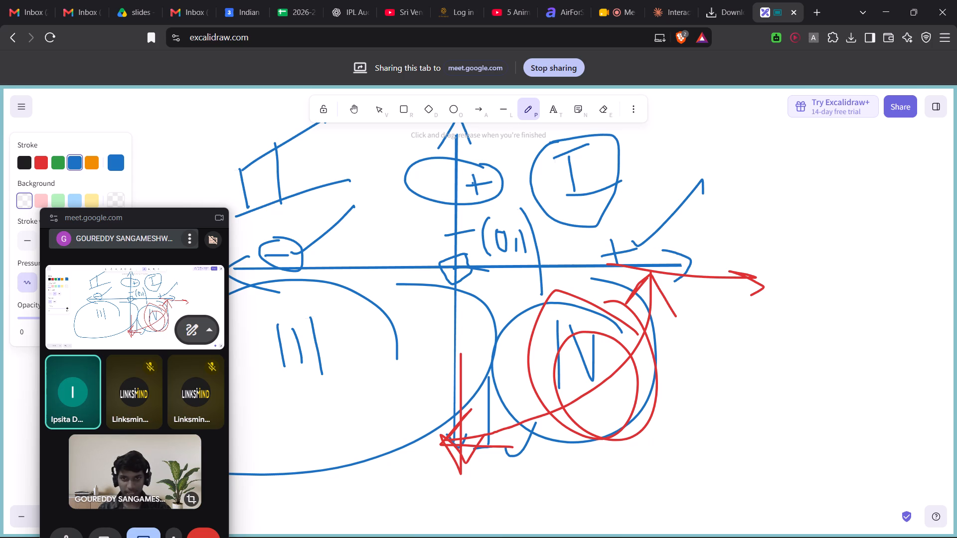
Emphasize the circled x-axis minus sign and y-axis plus sign with repeated orange freehand loops.
{"action": "left_click", "coordinate": [85, 160]}
{"action": "left_click_drag", "start_coordinate": [276, 229], "coordinate": [306, 252]}
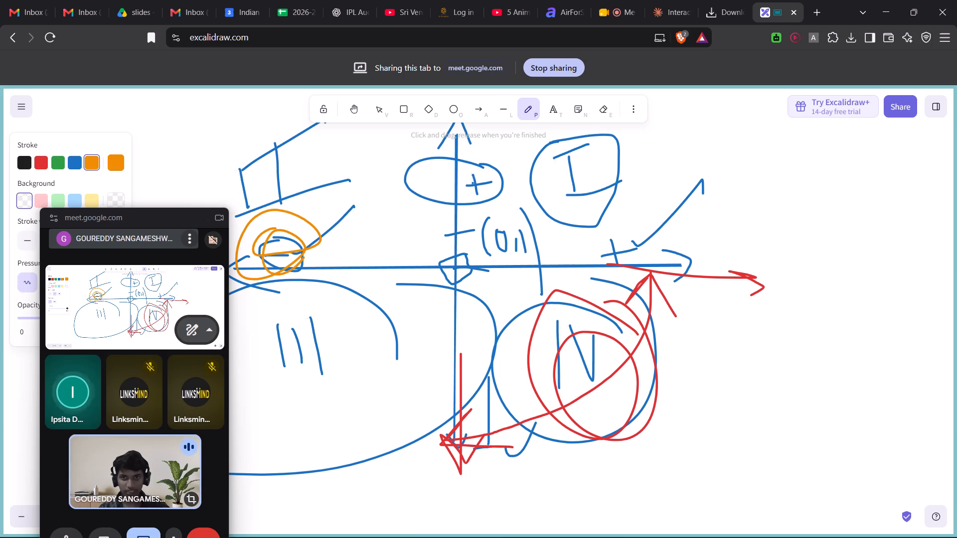
{"action": "left_click_drag", "start_coordinate": [306, 252], "coordinate": [290, 235]}
{"action": "left_click_drag", "start_coordinate": [465, 159], "coordinate": [421, 195]}
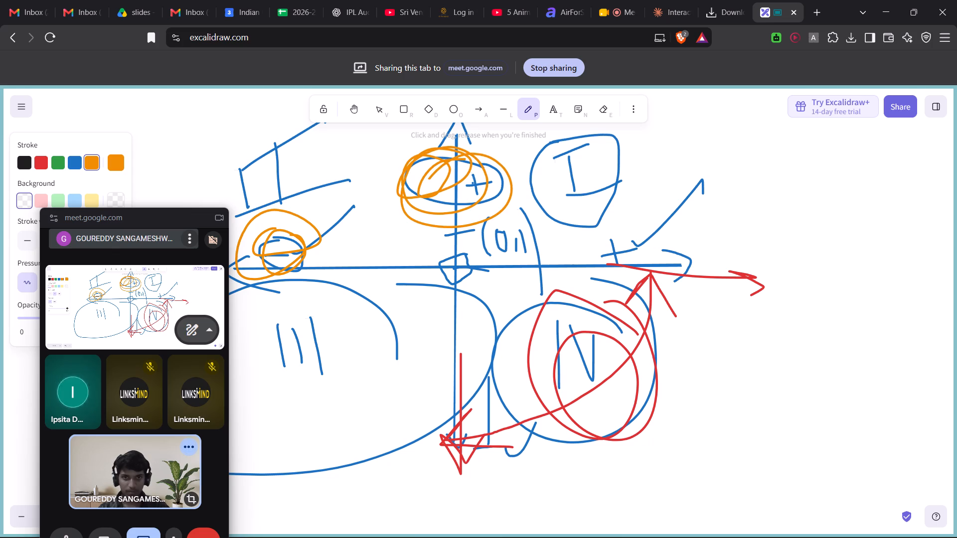
{"action": "left_click_drag", "start_coordinate": [421, 195], "coordinate": [454, 170]}
Mark the quadrant II label on the axes diagram with an orange stroke and circle it in orange.
{"action": "left_click_drag", "start_coordinate": [220, 180], "coordinate": [256, 165]}
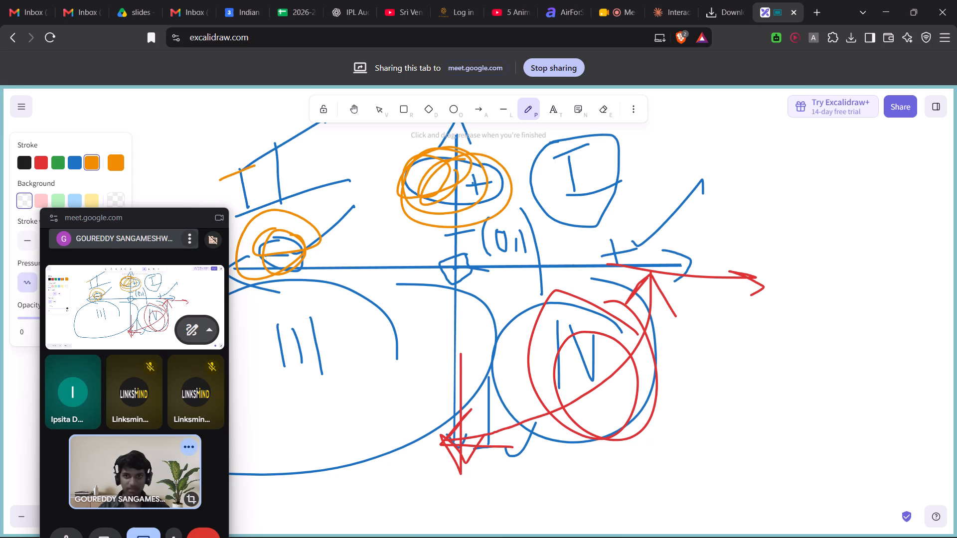
{"action": "left_click_drag", "start_coordinate": [315, 138], "coordinate": [333, 142]}
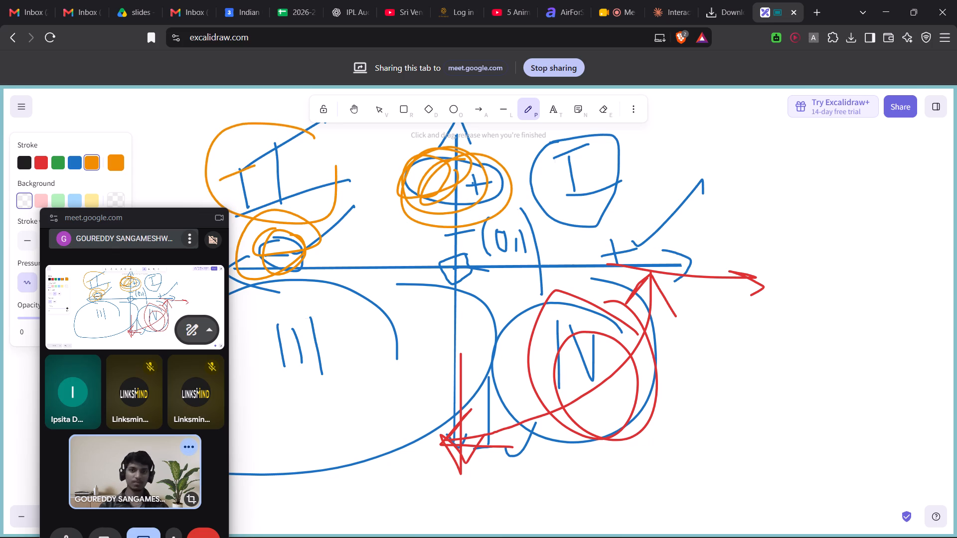
{"action": "left_click_drag", "start_coordinate": [333, 142], "coordinate": [280, 114]}
{"action": "scroll", "coordinate": [432, 235], "scroll_direction": "down", "scroll_amount": 4}
{"action": "scroll", "coordinate": [287, 219], "scroll_direction": "down", "scroll_amount": 3}
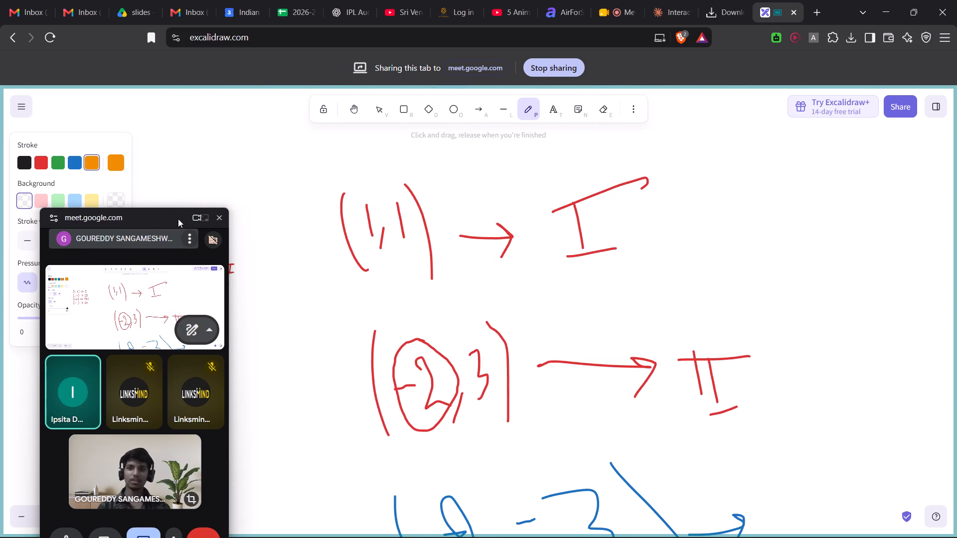
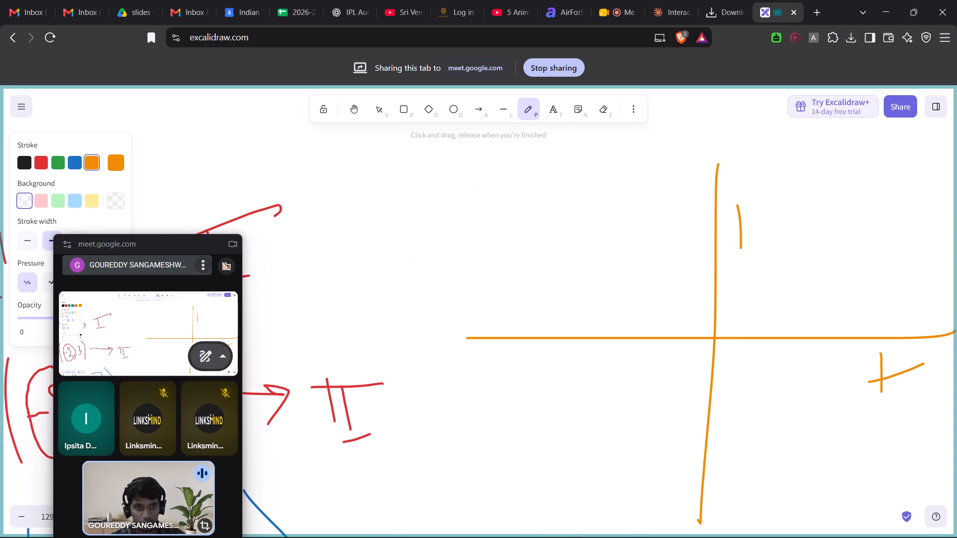
Complete the orange plus sign on the positive y-axis and draw minus signs along the negative x-axis and negative y-axis.
{"action": "left_click_drag", "start_coordinate": [739, 234], "coordinate": [761, 232]}
{"action": "left_click_drag", "start_coordinate": [469, 378], "coordinate": [523, 365]}
{"action": "left_click_drag", "start_coordinate": [600, 481], "coordinate": [675, 468]}
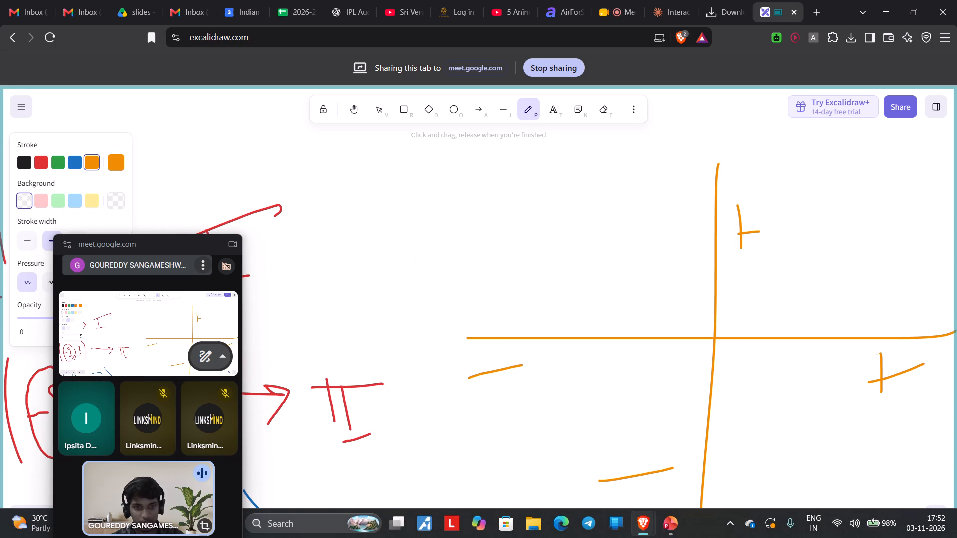
Label the two upper quadrants of the orange axes with handwritten Roman numerals I and II in orange.
{"action": "left_click_drag", "start_coordinate": [864, 245], "coordinate": [864, 299]}
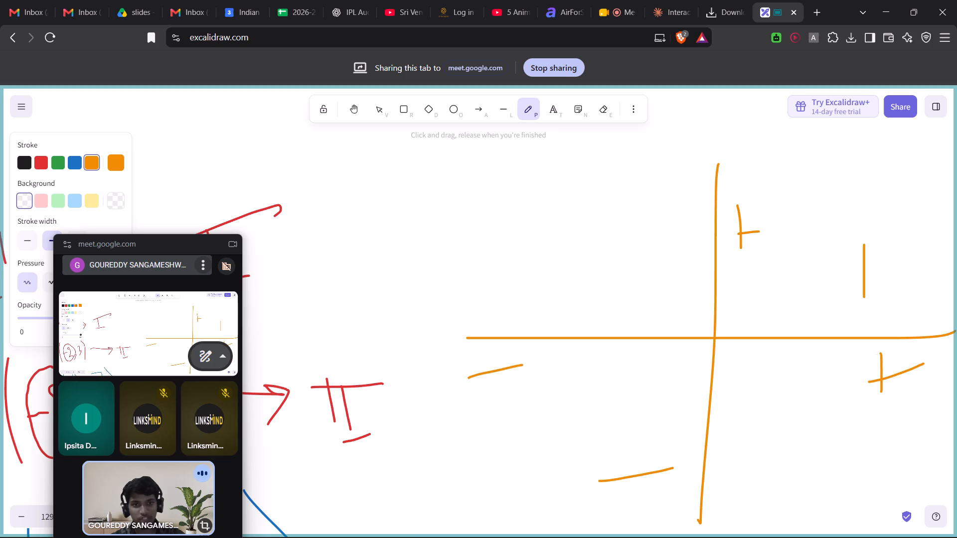
{"action": "left_click_drag", "start_coordinate": [530, 236], "coordinate": [531, 289]}
{"action": "left_click_drag", "start_coordinate": [558, 237], "coordinate": [559, 282]}
{"action": "left_click_drag", "start_coordinate": [513, 235], "coordinate": [597, 239]}
{"action": "left_click_drag", "start_coordinate": [500, 315], "coordinate": [668, 317]}
Label the two lower quadrants of the orange axes with handwritten Roman numerals III and IV in orange.
{"action": "left_click_drag", "start_coordinate": [543, 421], "coordinate": [543, 442]}
{"action": "left_click_drag", "start_coordinate": [550, 402], "coordinate": [560, 441]}
{"action": "left_click_drag", "start_coordinate": [571, 394], "coordinate": [566, 429]}
{"action": "left_click_drag", "start_coordinate": [515, 409], "coordinate": [594, 420]}
{"action": "left_click_drag", "start_coordinate": [518, 468], "coordinate": [626, 450]}
{"action": "left_click_drag", "start_coordinate": [822, 442], "coordinate": [820, 474]}
{"action": "left_click_drag", "start_coordinate": [835, 429], "coordinate": [846, 436]}
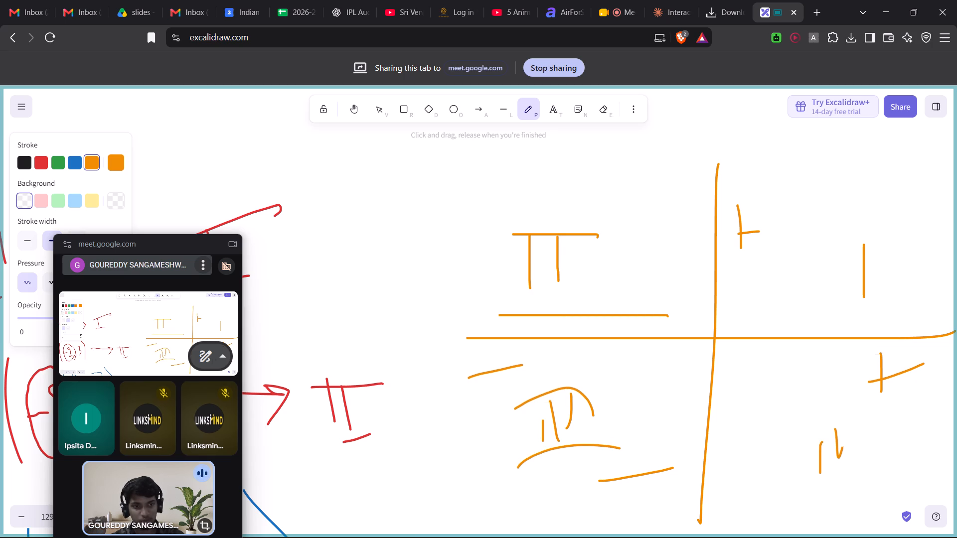
{"action": "left_click_drag", "start_coordinate": [846, 436], "coordinate": [847, 428]}
{"action": "left_click_drag", "start_coordinate": [832, 427], "coordinate": [840, 432]}
{"action": "left_click_drag", "start_coordinate": [817, 474], "coordinate": [885, 464]}
{"action": "left_click_drag", "start_coordinate": [818, 441], "coordinate": [859, 425]}
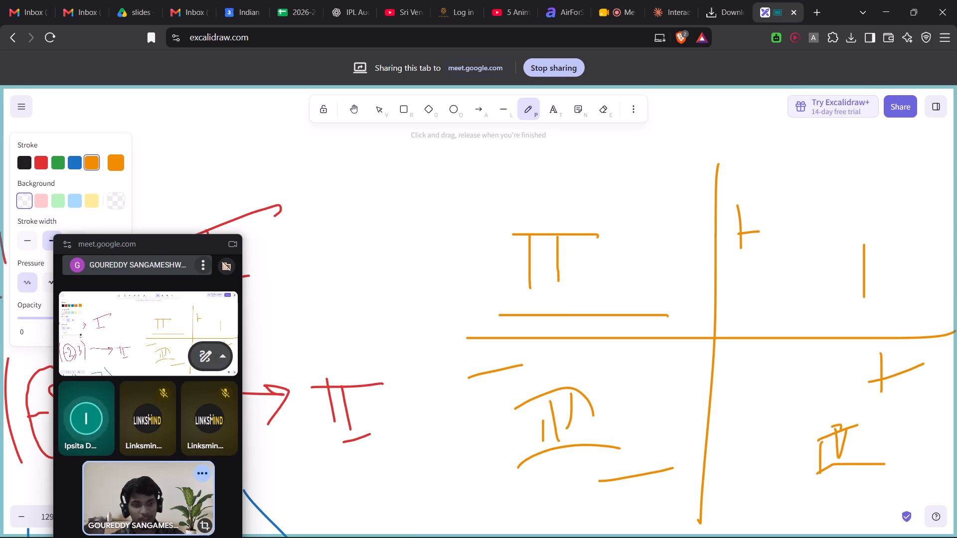
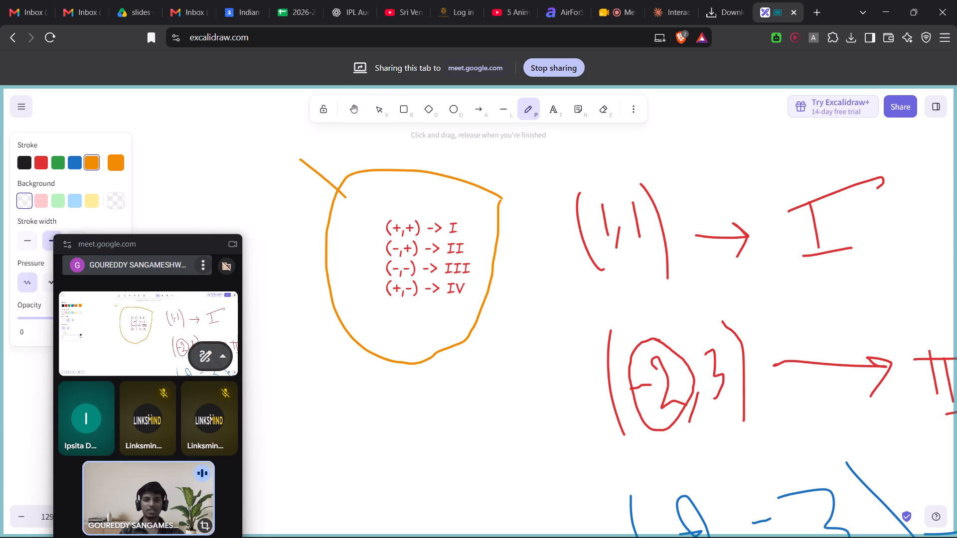
Complete the orange arrow pointing at the (+,+) entry of the circled quadrant sign list.
{"action": "left_click_drag", "start_coordinate": [359, 212], "coordinate": [376, 194]}
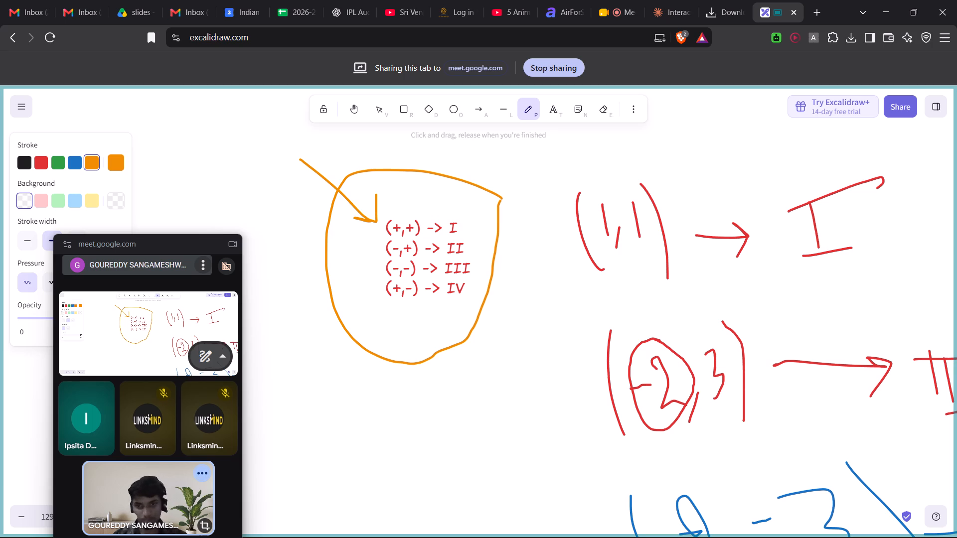
Handwrite the example point (2, -5) in orange with parentheses below the circled sign list.
{"action": "left_click_drag", "start_coordinate": [305, 425], "coordinate": [332, 467]}
{"action": "left_click_drag", "start_coordinate": [339, 449], "coordinate": [339, 469]}
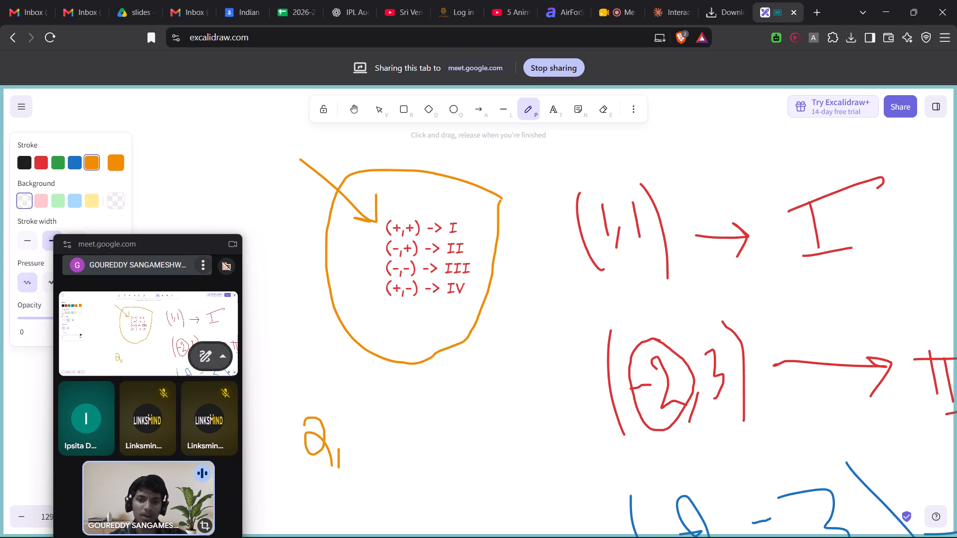
{"action": "left_click_drag", "start_coordinate": [352, 441], "coordinate": [374, 438]}
{"action": "left_click_drag", "start_coordinate": [379, 419], "coordinate": [384, 459]}
{"action": "left_click_drag", "start_coordinate": [383, 420], "coordinate": [402, 418]}
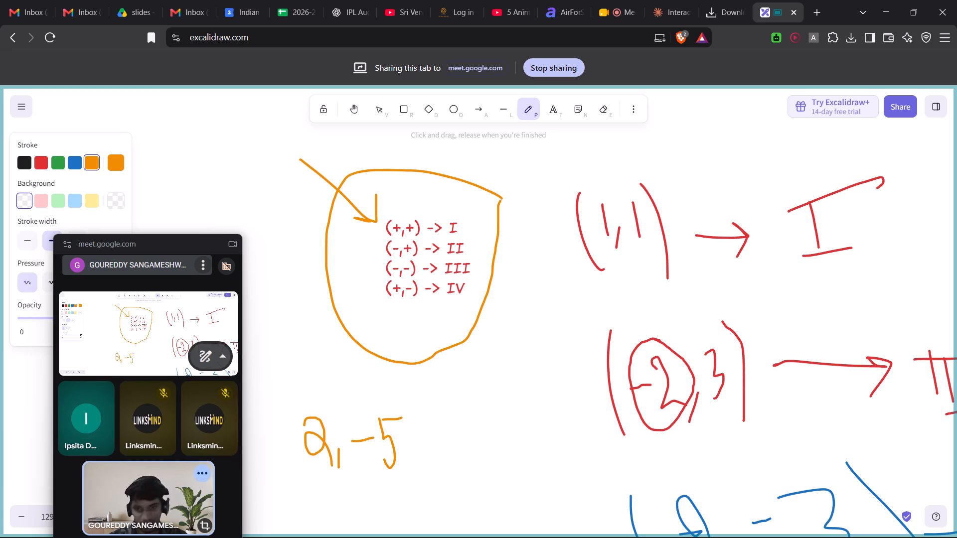
{"action": "left_click_drag", "start_coordinate": [402, 395], "coordinate": [416, 492]}
{"action": "left_click_drag", "start_coordinate": [303, 401], "coordinate": [292, 492]}
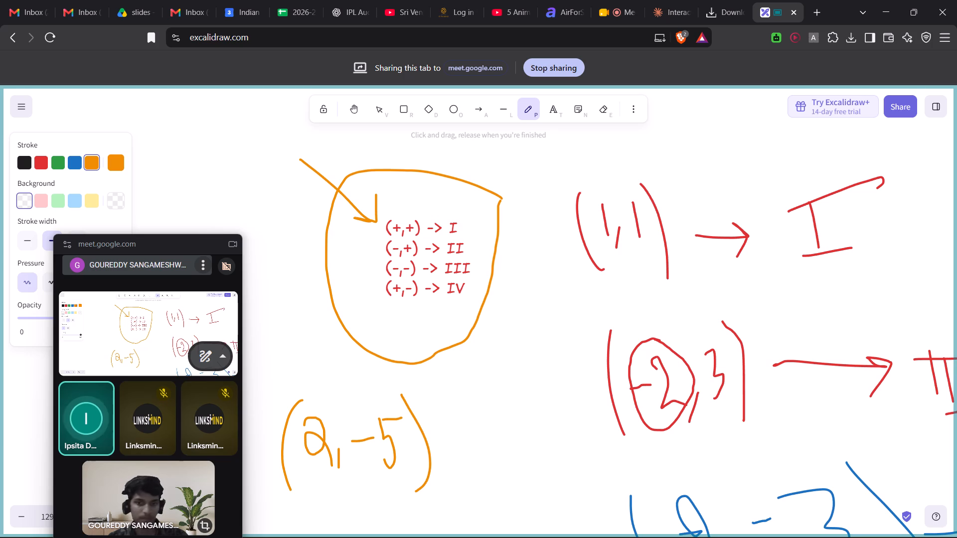
Draw an orange double arrow after (2, -5) and write its quadrant as the Roman numeral IV with bars.
{"action": "left_click_drag", "start_coordinate": [442, 434], "coordinate": [461, 434]}
{"action": "left_click_drag", "start_coordinate": [443, 447], "coordinate": [460, 447]}
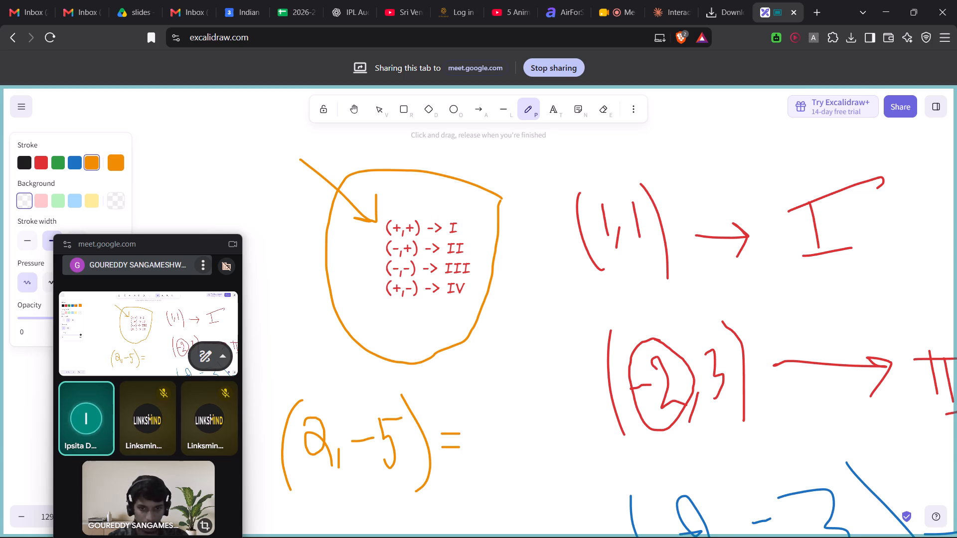
{"action": "left_click_drag", "start_coordinate": [455, 427], "coordinate": [453, 458]}
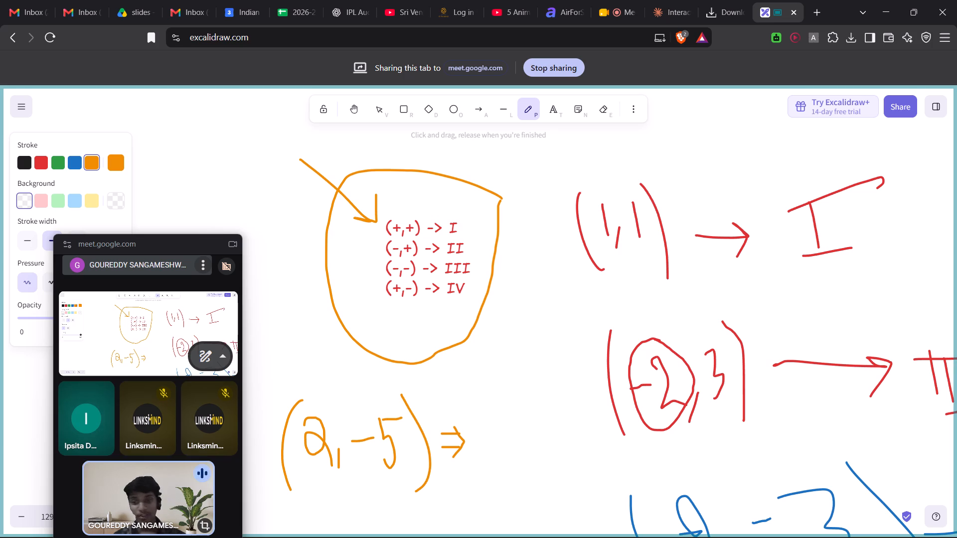
{"action": "left_click_drag", "start_coordinate": [498, 429], "coordinate": [498, 473]}
{"action": "left_click_drag", "start_coordinate": [508, 428], "coordinate": [530, 427]}
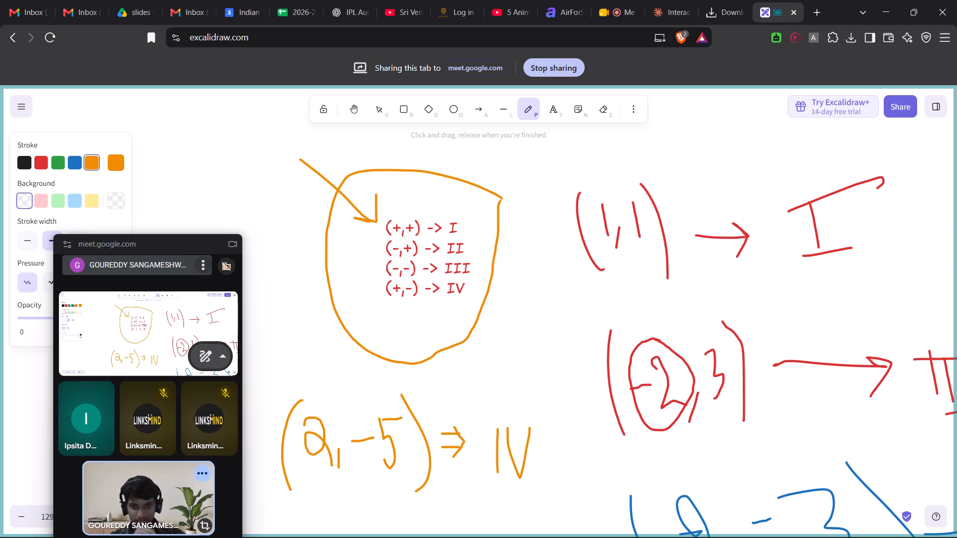
{"action": "left_click_drag", "start_coordinate": [492, 426], "coordinate": [538, 429]}
{"action": "left_click_drag", "start_coordinate": [488, 480], "coordinate": [557, 473]}
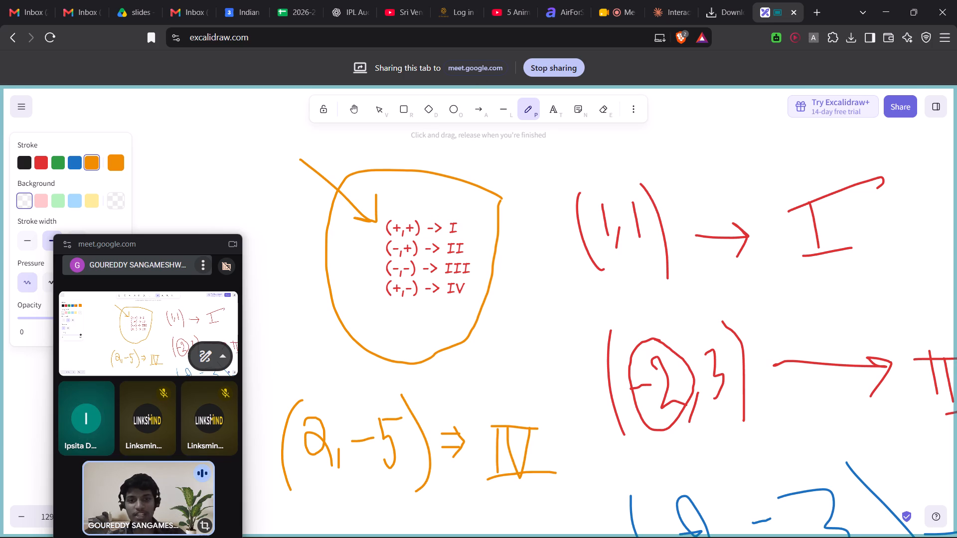
Draw a second orange arrow pointing at the top of the circled quadrant sign list.
{"action": "left_click_drag", "start_coordinate": [481, 145], "coordinate": [455, 180]}
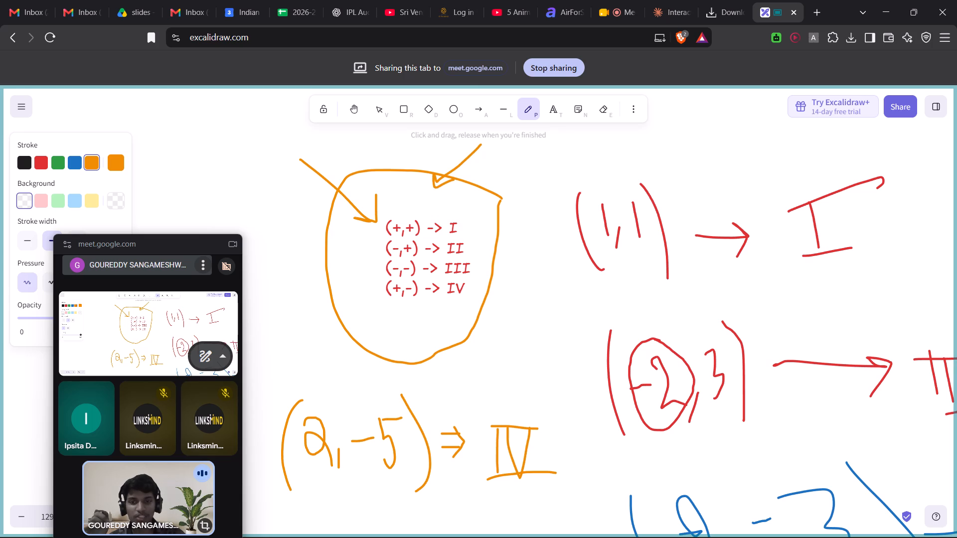
Review the orange quadrant axes sketch against the sign list and the classified example points.
{"action": "middle_click_drag", "start_coordinate": [652, 283], "coordinate": [148, 281]}
{"action": "middle_click_drag", "start_coordinate": [705, 300], "coordinate": [505, 303]}
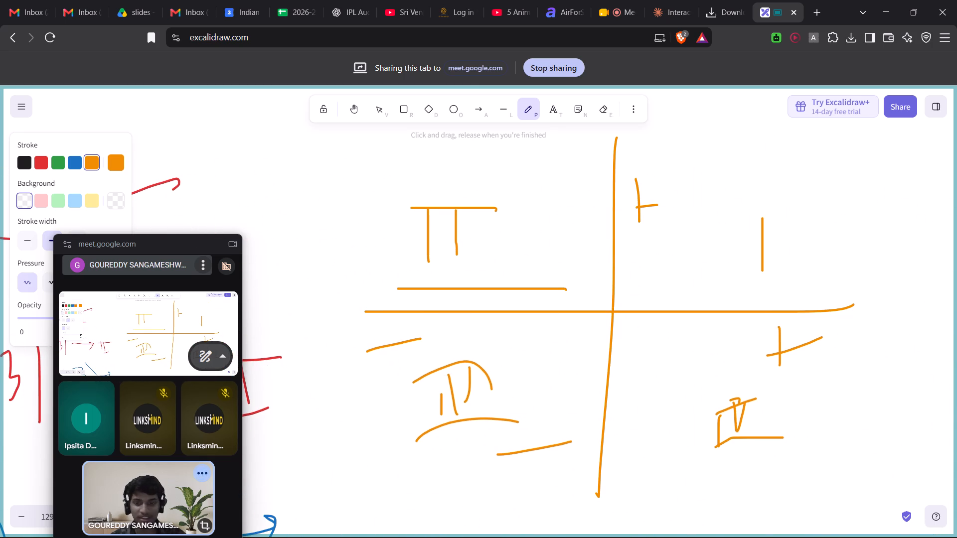
{"action": "middle_click_drag", "start_coordinate": [449, 318], "coordinate": [956, 298]}
{"action": "middle_click_drag", "start_coordinate": [412, 316], "coordinate": [508, 325]}
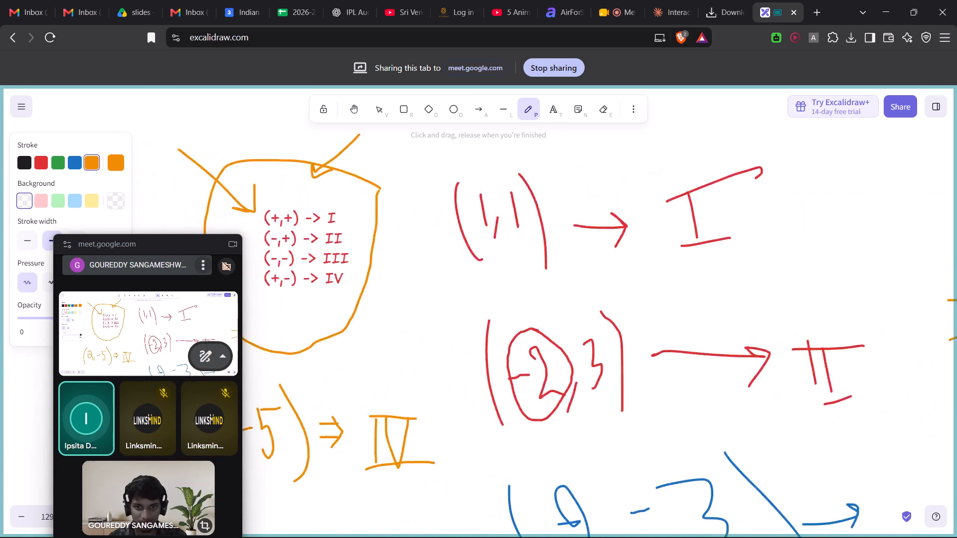
{"action": "middle_click_drag", "start_coordinate": [508, 325], "coordinate": [632, 326]}
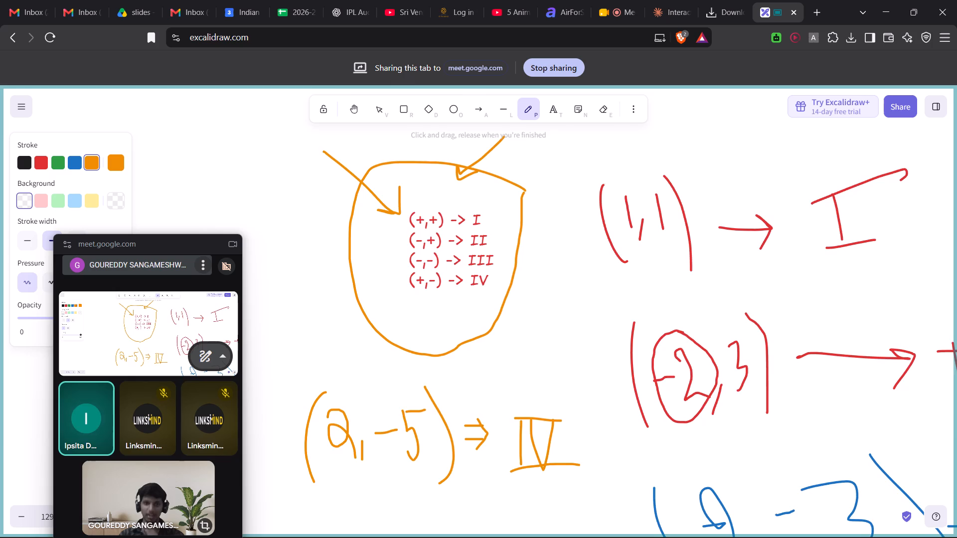
{"action": "scroll", "coordinate": [631, 277], "scroll_direction": "down", "scroll_amount": 5}
{"action": "middle_click_drag", "start_coordinate": [646, 288], "coordinate": [160, 234]}
{"action": "middle_click_drag", "start_coordinate": [577, 298], "coordinate": [167, 216]}
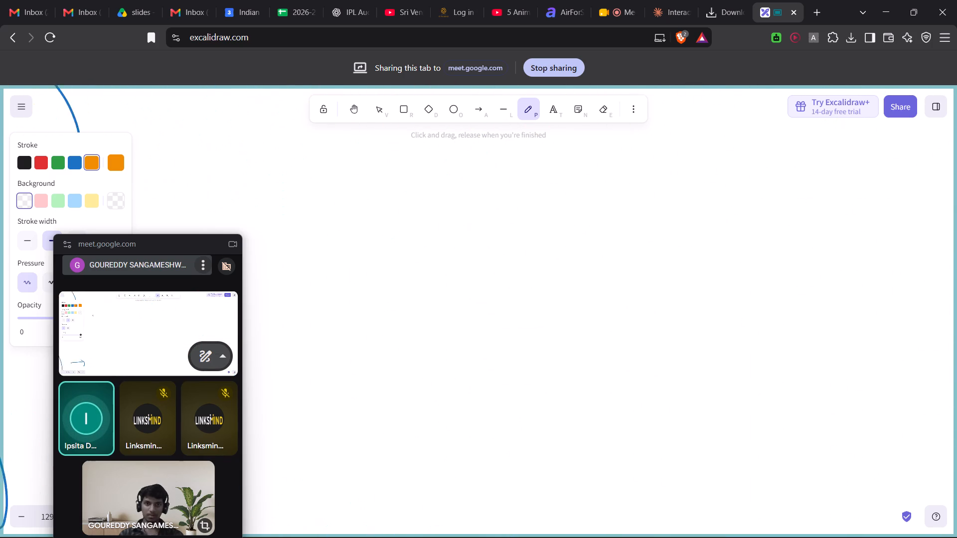
{"action": "middle_click_drag", "start_coordinate": [167, 216], "coordinate": [96, 216]}
{"action": "middle_click_drag", "start_coordinate": [499, 290], "coordinate": [371, 302]}
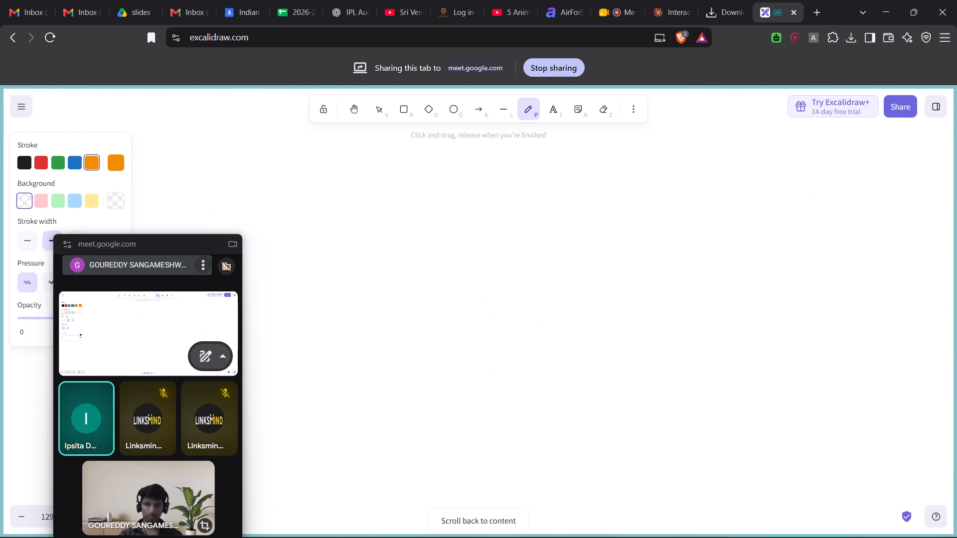
{"action": "middle_click_drag", "start_coordinate": [493, 251], "coordinate": [956, 305]}
{"action": "middle_click_drag", "start_coordinate": [472, 290], "coordinate": [956, 423]}
{"action": "middle_click_drag", "start_coordinate": [382, 347], "coordinate": [484, 384]}
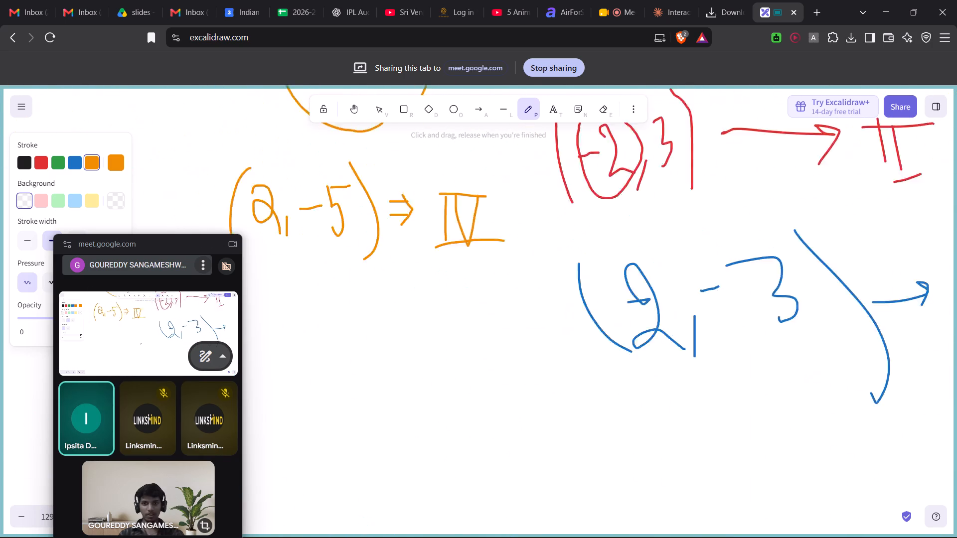
{"action": "middle_click_drag", "start_coordinate": [484, 384], "coordinate": [85, 438]}
{"action": "middle_click_drag", "start_coordinate": [267, 479], "coordinate": [174, 515]}
{"action": "middle_click_drag", "start_coordinate": [652, 367], "coordinate": [515, 399]}
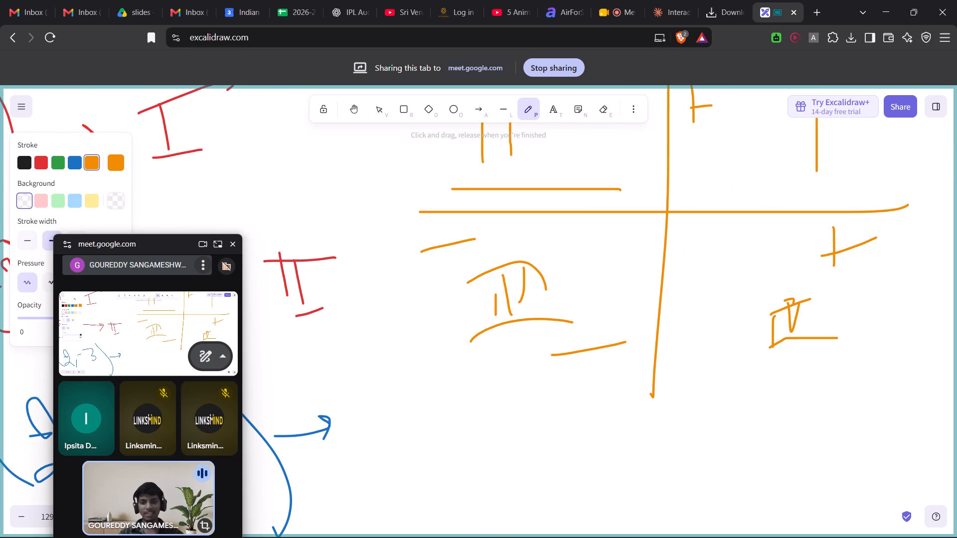
Handwrite the point (0, 0) in large orange strokes on an empty area of the whiteboard.
{"action": "middle_click_drag", "start_coordinate": [515, 399], "coordinate": [796, 222]}
{"action": "middle_click_drag", "start_coordinate": [487, 392], "coordinate": [663, 214]}
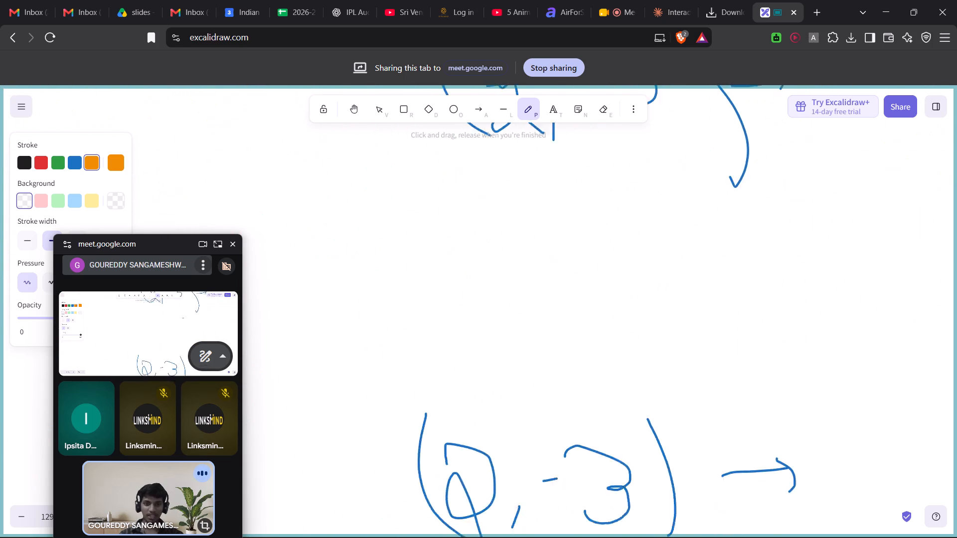
{"action": "middle_click_drag", "start_coordinate": [663, 214], "coordinate": [668, 75]}
{"action": "middle_click_drag", "start_coordinate": [547, 504], "coordinate": [628, 74]}
{"action": "scroll", "coordinate": [627, 80], "scroll_direction": "up", "scroll_amount": 1}
{"action": "middle_click_drag", "start_coordinate": [586, 336], "coordinate": [573, 101]}
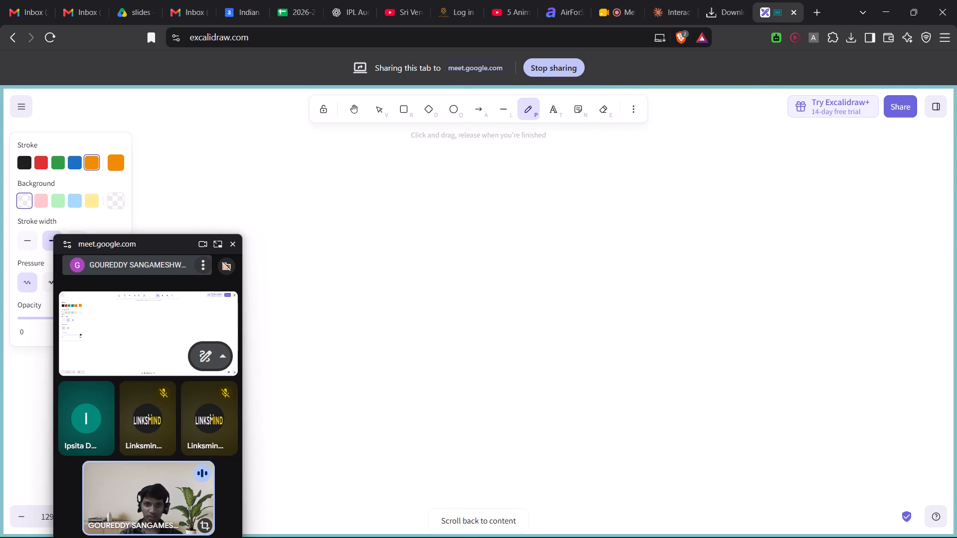
{"action": "left_click_drag", "start_coordinate": [421, 227], "coordinate": [455, 421]}
{"action": "left_click", "coordinate": [452, 285]}
{"action": "left_click_drag", "start_coordinate": [575, 355], "coordinate": [534, 382]}
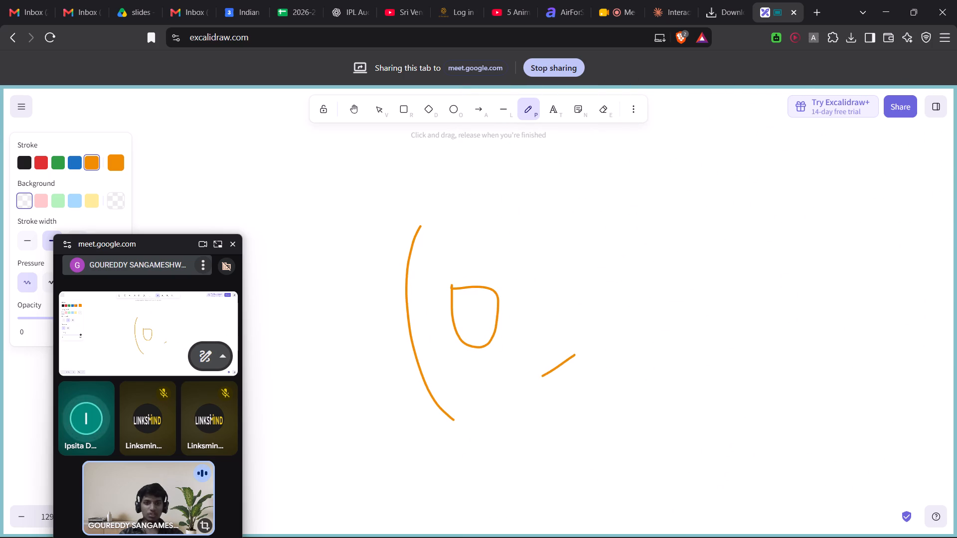
{"action": "left_click_drag", "start_coordinate": [534, 382], "coordinate": [531, 384]}
{"action": "left_click_drag", "start_coordinate": [607, 292], "coordinate": [585, 282]}
{"action": "left_click_drag", "start_coordinate": [660, 207], "coordinate": [647, 405]}
Draw an orange arrow after (0, 0) and handwrite the word "Origin" beside it.
{"action": "left_click_drag", "start_coordinate": [734, 307], "coordinate": [792, 281]}
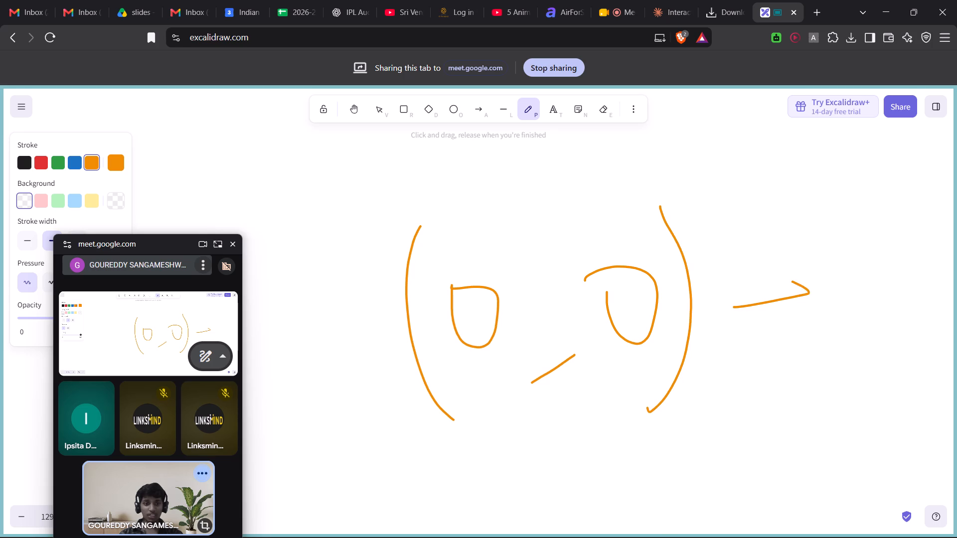
{"action": "left_click_drag", "start_coordinate": [792, 281], "coordinate": [814, 311]}
{"action": "left_click_drag", "start_coordinate": [843, 277], "coordinate": [846, 288]}
{"action": "left_click_drag", "start_coordinate": [892, 295], "coordinate": [901, 296]}
{"action": "left_click_drag", "start_coordinate": [907, 268], "coordinate": [909, 286]}
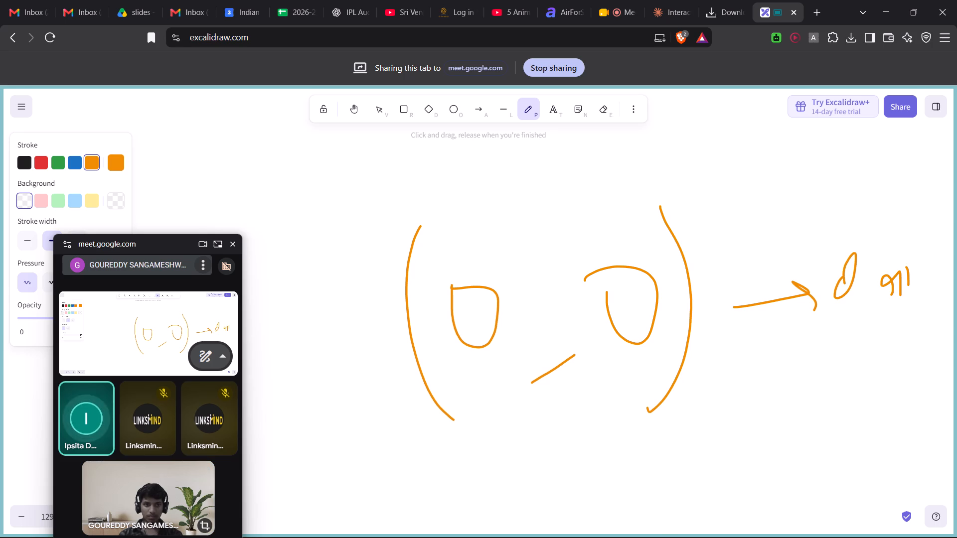
{"action": "left_click", "coordinate": [891, 237]}
{"action": "left_click_drag", "start_coordinate": [918, 277], "coordinate": [929, 293]}
{"action": "left_click_drag", "start_coordinate": [933, 280], "coordinate": [934, 295]}
{"action": "left_click", "coordinate": [932, 249]}
{"action": "left_click_drag", "start_coordinate": [936, 278], "coordinate": [944, 291]}
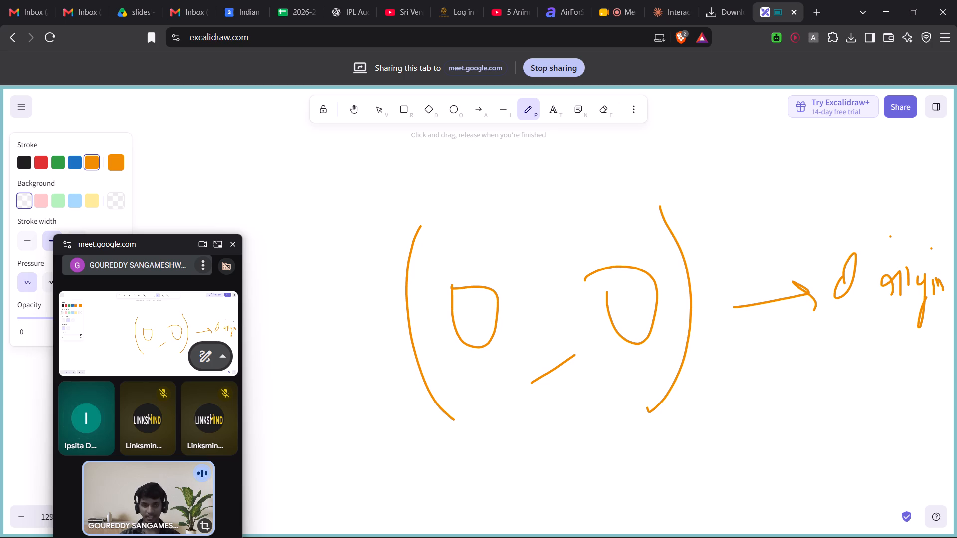
Draw new orange x and y axes on a blank area and circle a point on the positive x-axis.
{"action": "scroll", "coordinate": [601, 432], "scroll_direction": "down", "scroll_amount": 6}
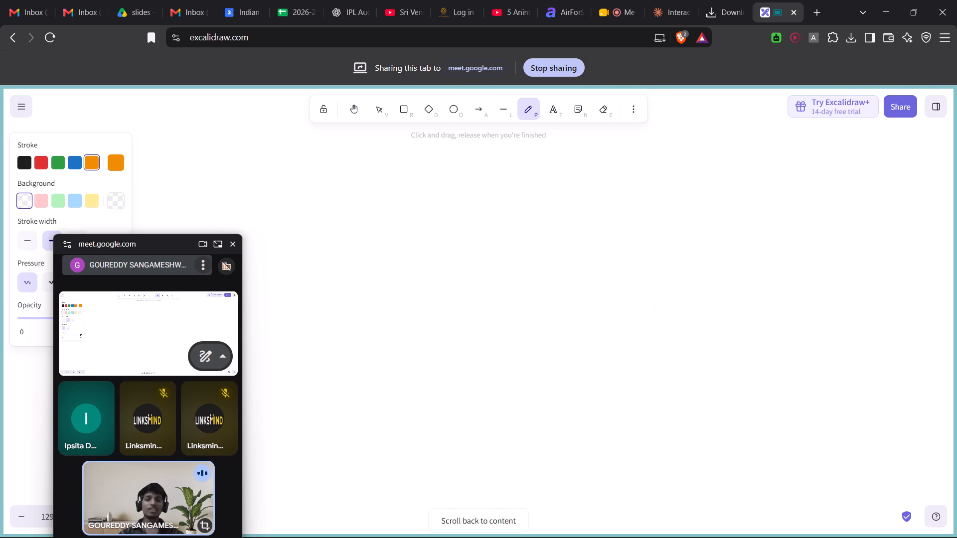
{"action": "left_click_drag", "start_coordinate": [351, 320], "coordinate": [878, 310]}
{"action": "left_click_drag", "start_coordinate": [541, 211], "coordinate": [550, 531]}
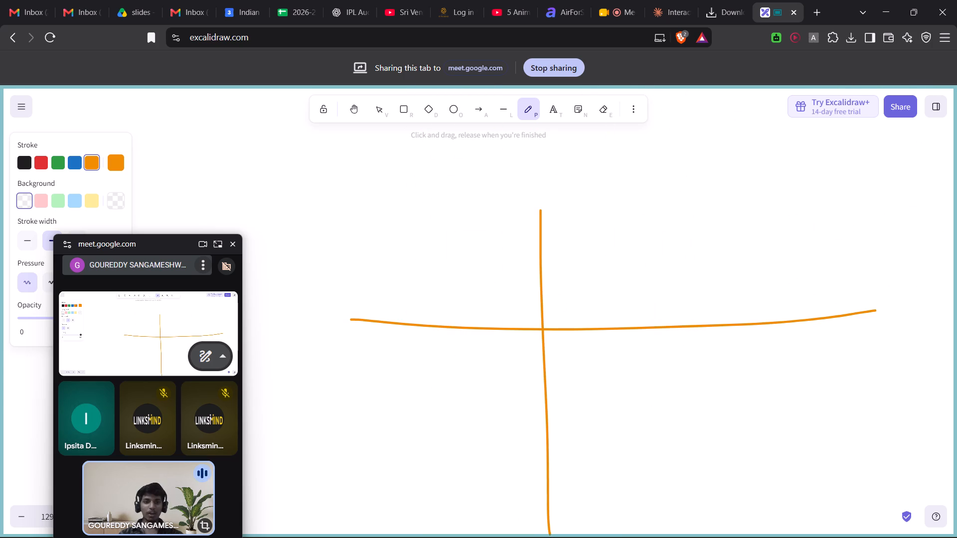
{"action": "left_click", "coordinate": [635, 321]}
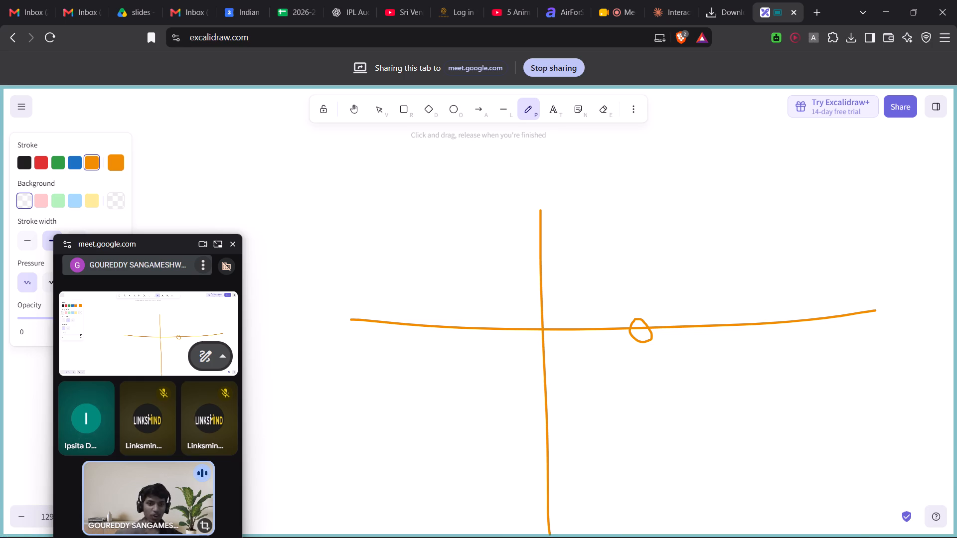
Handwrite the quadrant numerals I above and IV below the circled point on the positive x-axis.
{"action": "left_click_drag", "start_coordinate": [647, 252], "coordinate": [647, 286]}
{"action": "left_click_drag", "start_coordinate": [626, 249], "coordinate": [653, 246]}
{"action": "left_click_drag", "start_coordinate": [635, 284], "coordinate": [658, 278]}
{"action": "left_click_drag", "start_coordinate": [638, 408], "coordinate": [650, 441]}
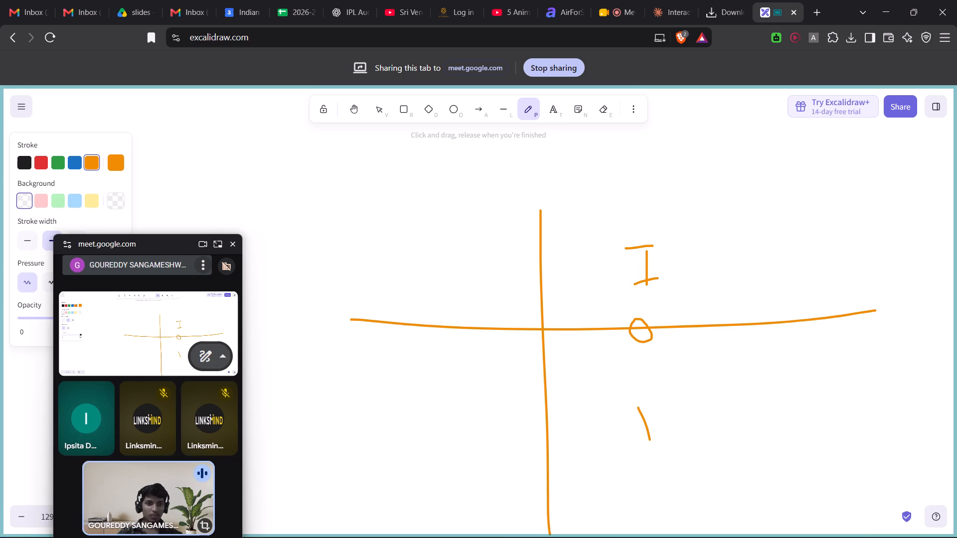
{"action": "left_click_drag", "start_coordinate": [649, 406], "coordinate": [682, 383]}
{"action": "left_click_drag", "start_coordinate": [629, 410], "coordinate": [706, 382]}
{"action": "left_click_drag", "start_coordinate": [646, 440], "coordinate": [682, 433]}
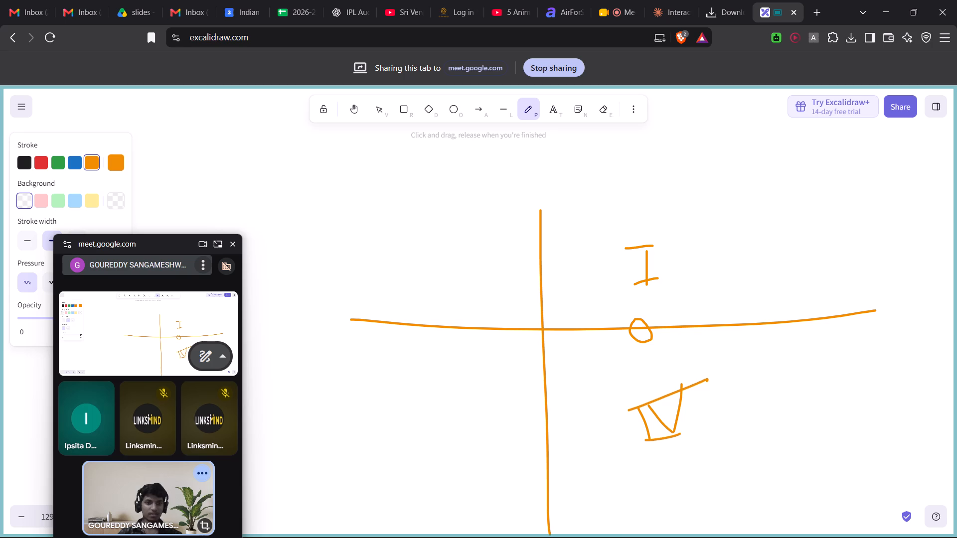
{"action": "left_click_drag", "start_coordinate": [682, 433], "coordinate": [691, 431]}
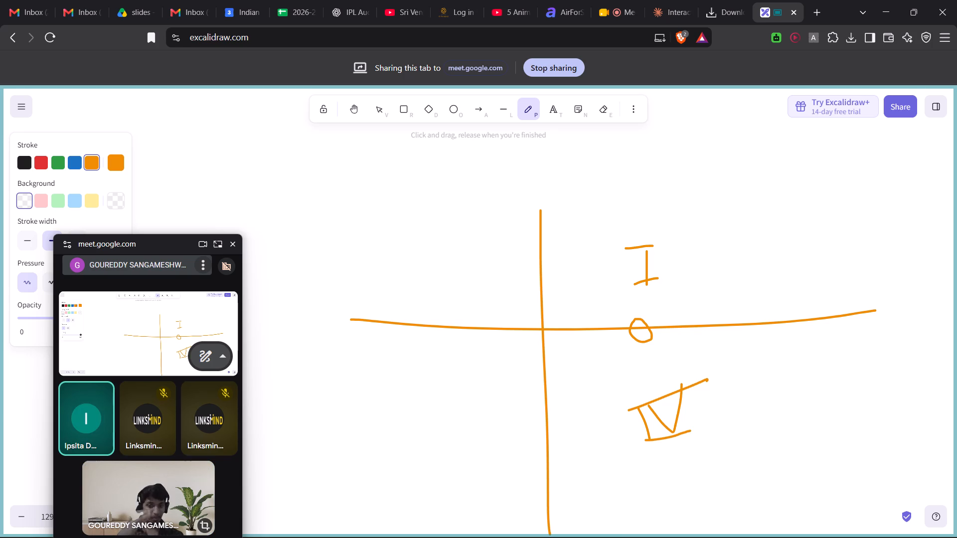
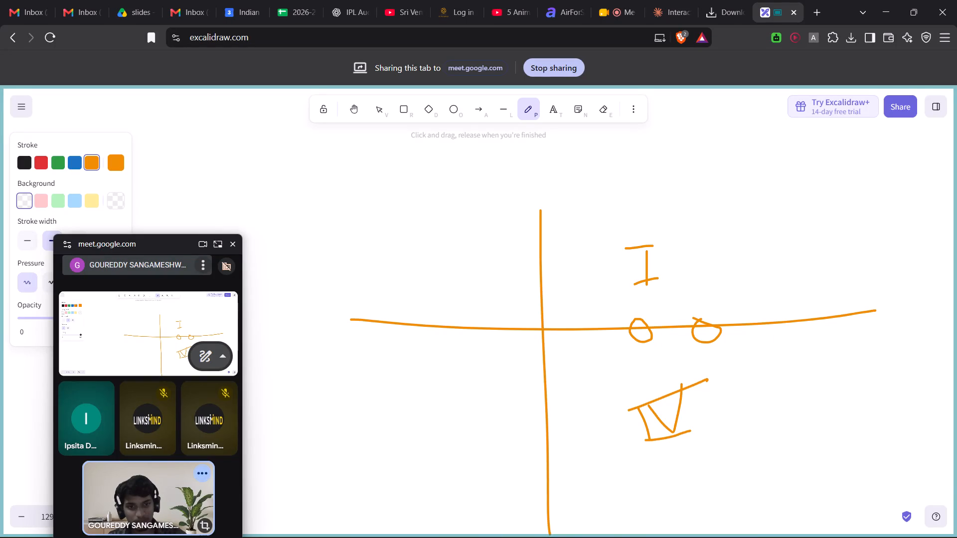
Draw an orange tick on the positive x-axis near the origin and handwrite its coordinates (1, 0) below it.
{"action": "left_click_drag", "start_coordinate": [572, 320], "coordinate": [577, 344]}
{"action": "left_click_drag", "start_coordinate": [567, 356], "coordinate": [571, 369]}
{"action": "left_click_drag", "start_coordinate": [579, 362], "coordinate": [577, 367]}
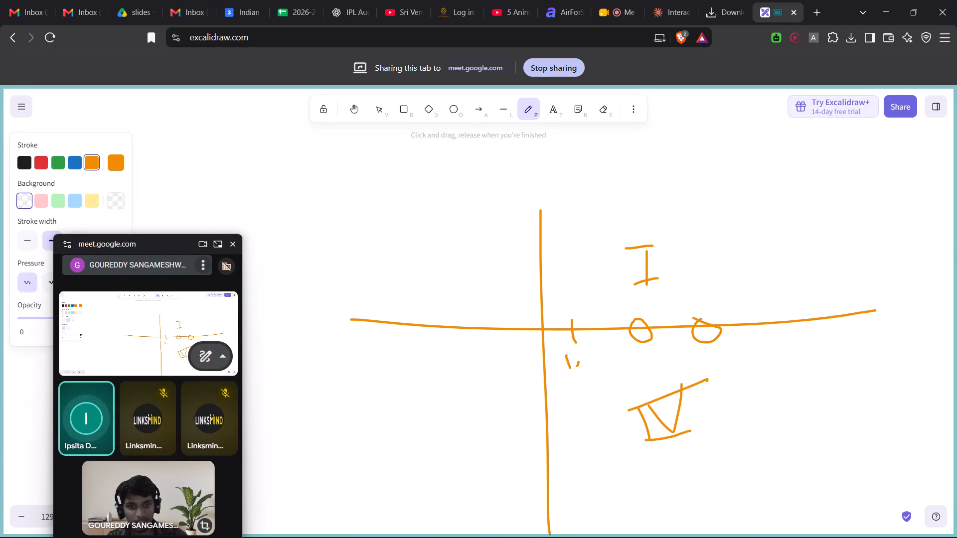
{"action": "left_click_drag", "start_coordinate": [577, 367], "coordinate": [577, 370]}
{"action": "left_click_drag", "start_coordinate": [584, 358], "coordinate": [591, 357]}
{"action": "left_click_drag", "start_coordinate": [603, 342], "coordinate": [585, 406]}
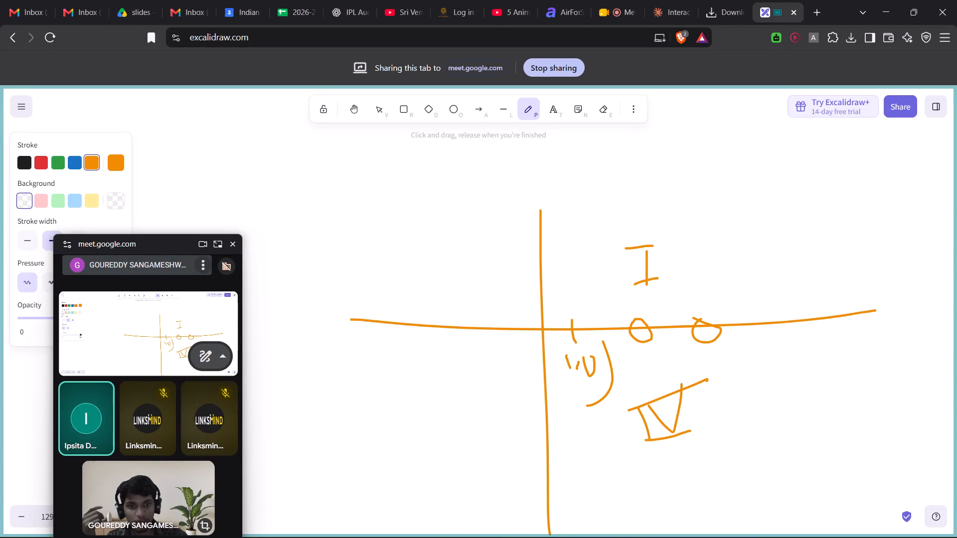
{"action": "left_click_drag", "start_coordinate": [594, 358], "coordinate": [586, 357]}
{"action": "left_click_drag", "start_coordinate": [563, 346], "coordinate": [566, 386]}
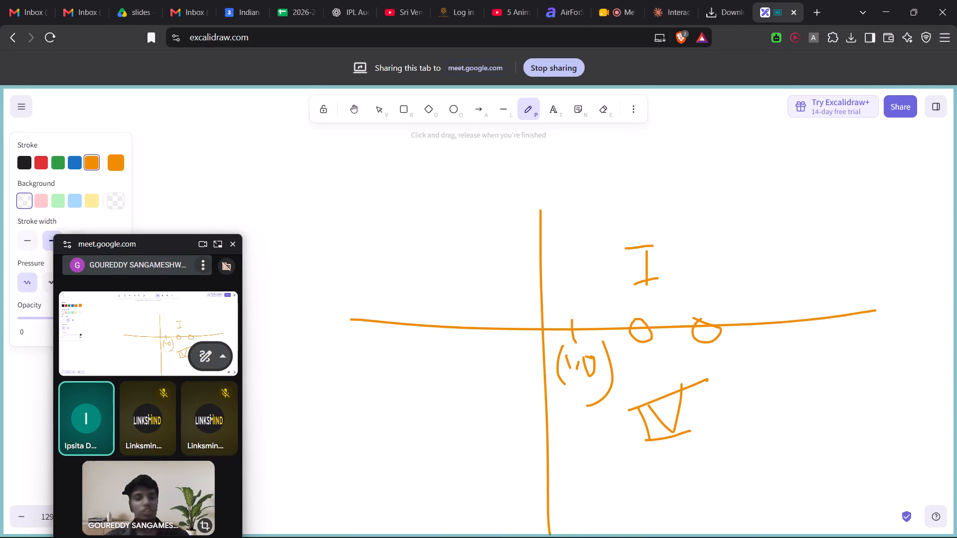
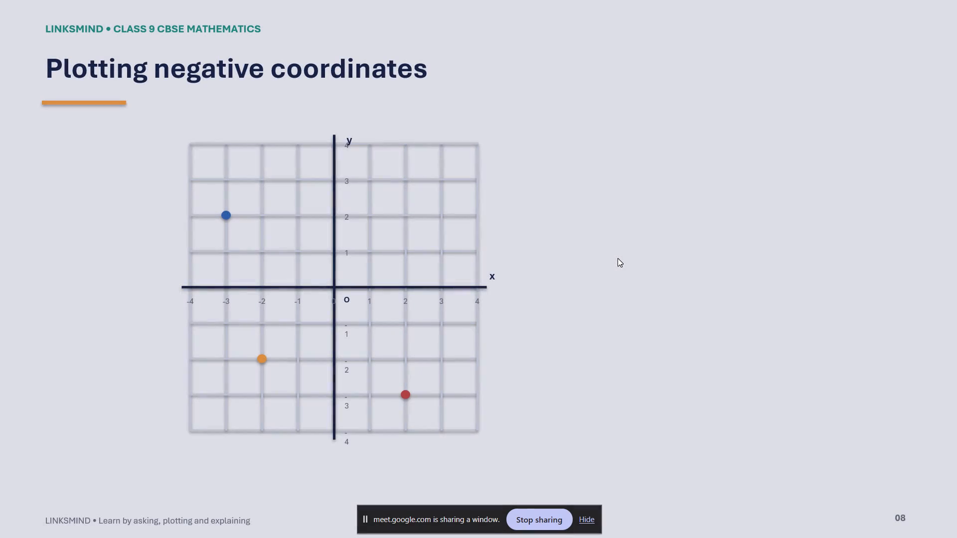
Hide the screen-sharing bar and reveal the Try these moves card and the labels of points A, B and C on slide 8.
{"action": "key", "text": "Right"}
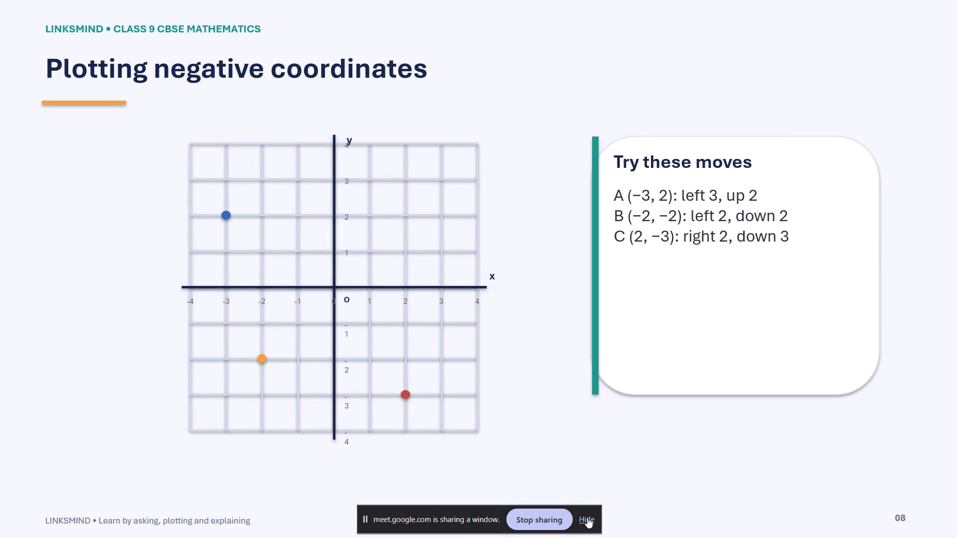
{"action": "left_click", "coordinate": [587, 517]}
{"action": "left_click", "coordinate": [618, 374]}
{"action": "key", "text": "Right"}
{"action": "key", "text": "Right"}
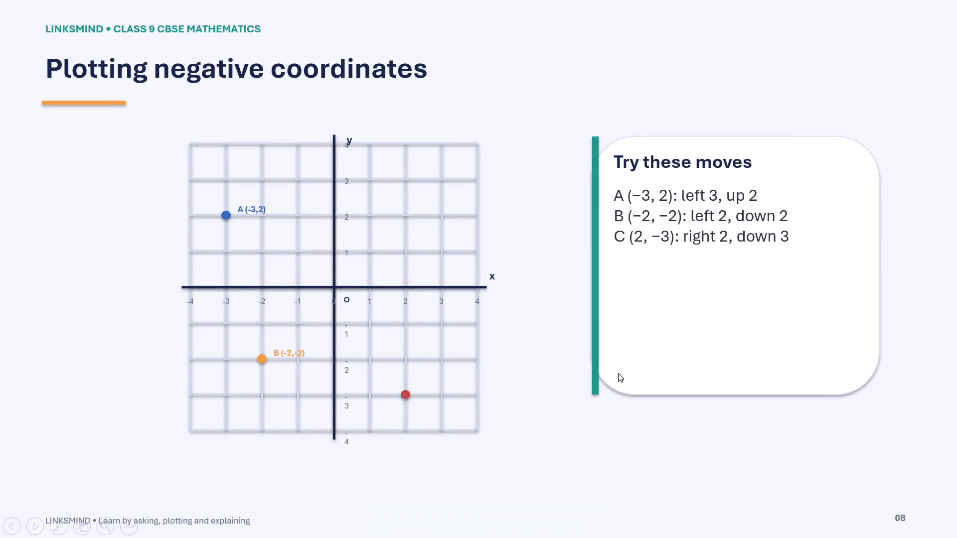
{"action": "key", "text": "Right"}
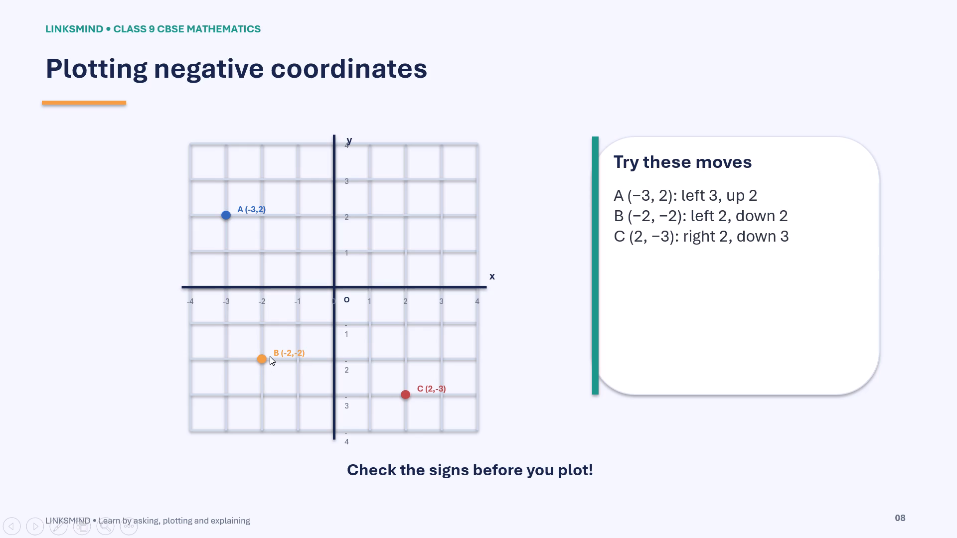
Advance to the Coordinate geometry in real life slide and reveal the City maps, Games and Design & navigation cards.
{"action": "key", "text": "Right"}
{"action": "key", "text": "Right"}
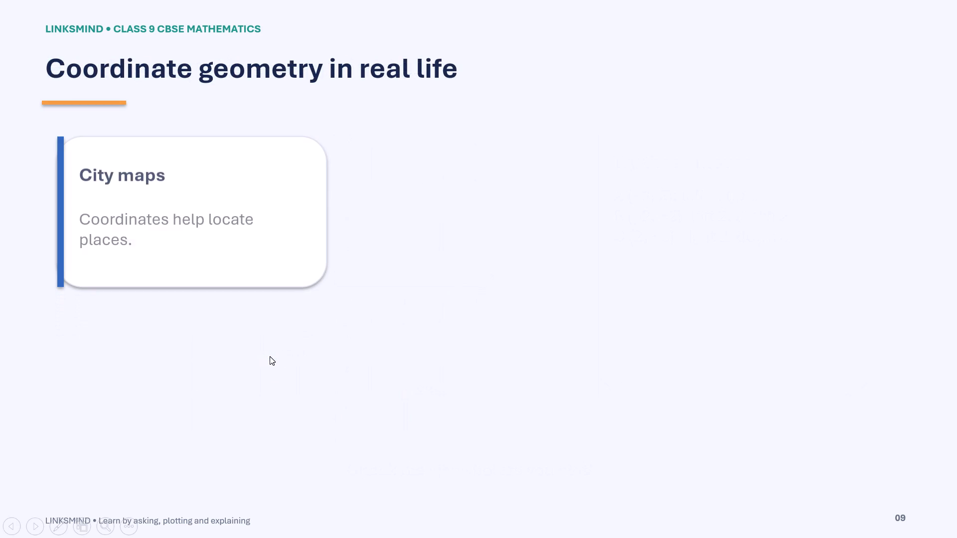
{"action": "key", "text": "ctrl+shift+Left"}
{"action": "key", "text": "Left"}
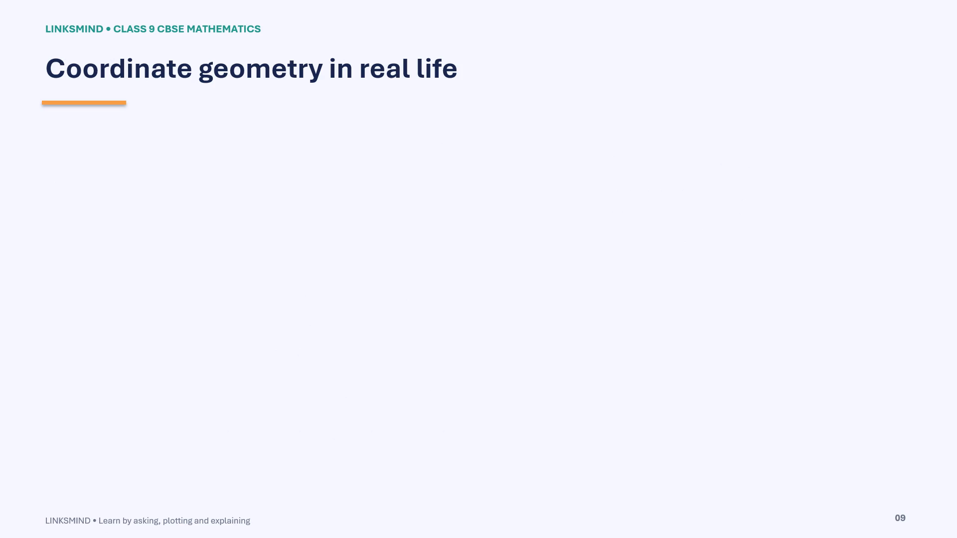
{"action": "key", "text": "Right"}
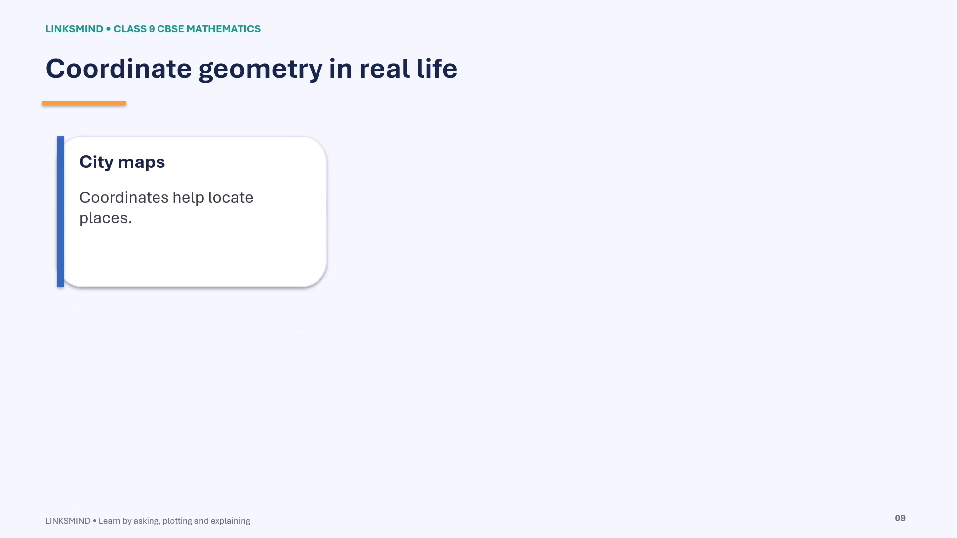
{"action": "key", "text": "Right"}
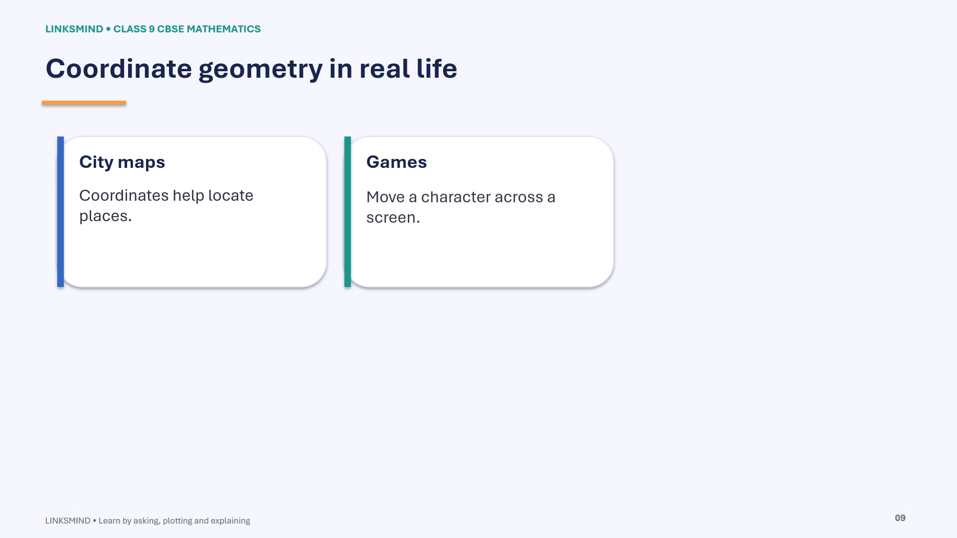
{"action": "key", "text": "Right"}
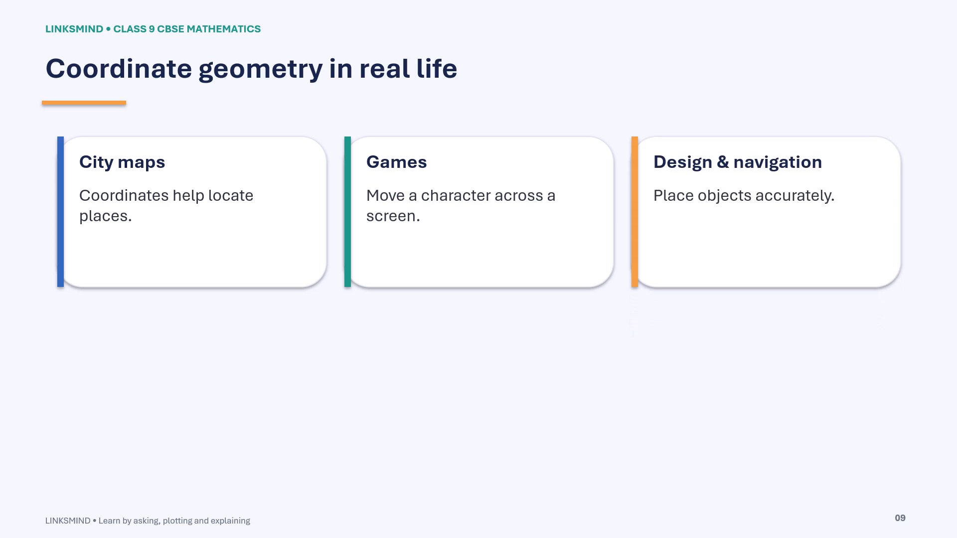
Reveal the challenge asking for the route from the origin to the treasure at (−4, 1), replaying its appearance.
{"action": "key", "text": "Right"}
{"action": "key", "text": "Left"}
{"action": "key", "text": "Right"}
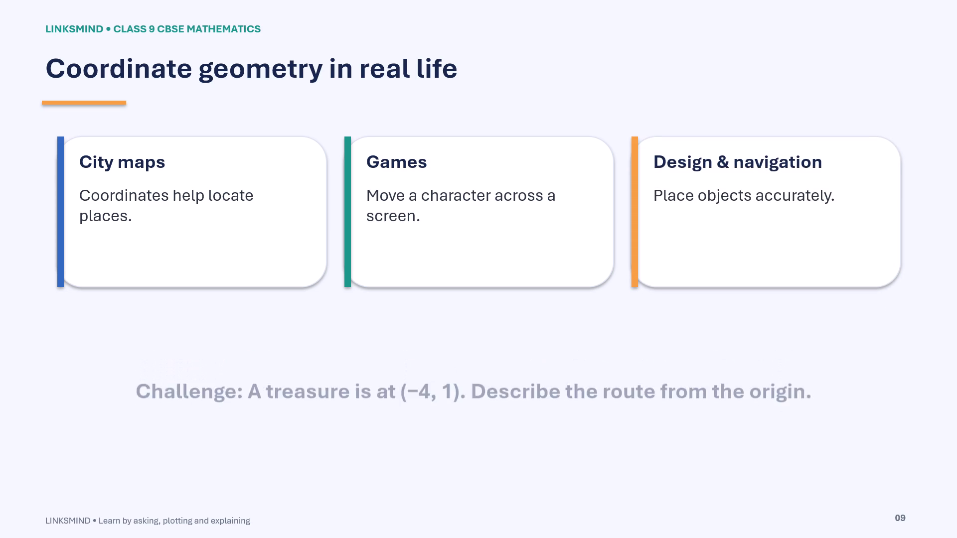
{"action": "key", "text": "Left"}
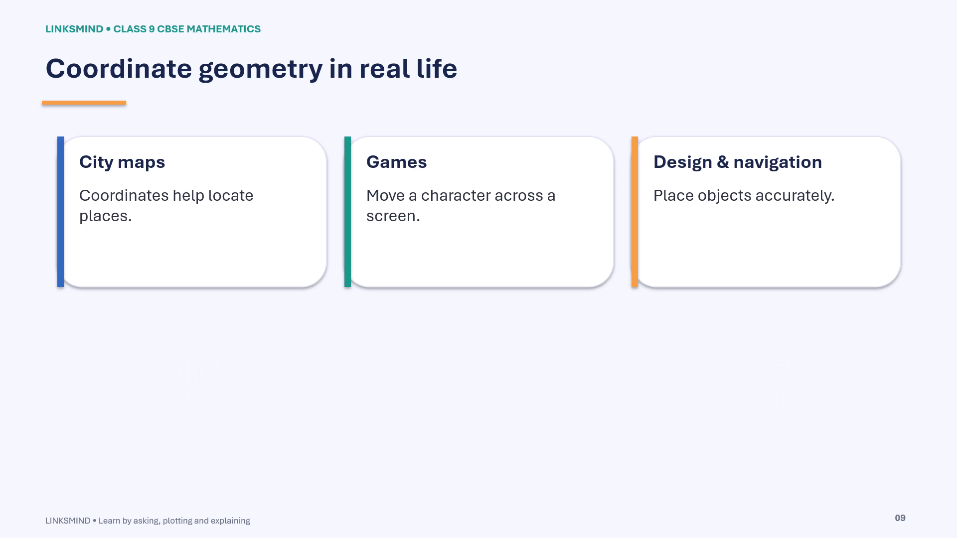
{"action": "key", "text": "Right"}
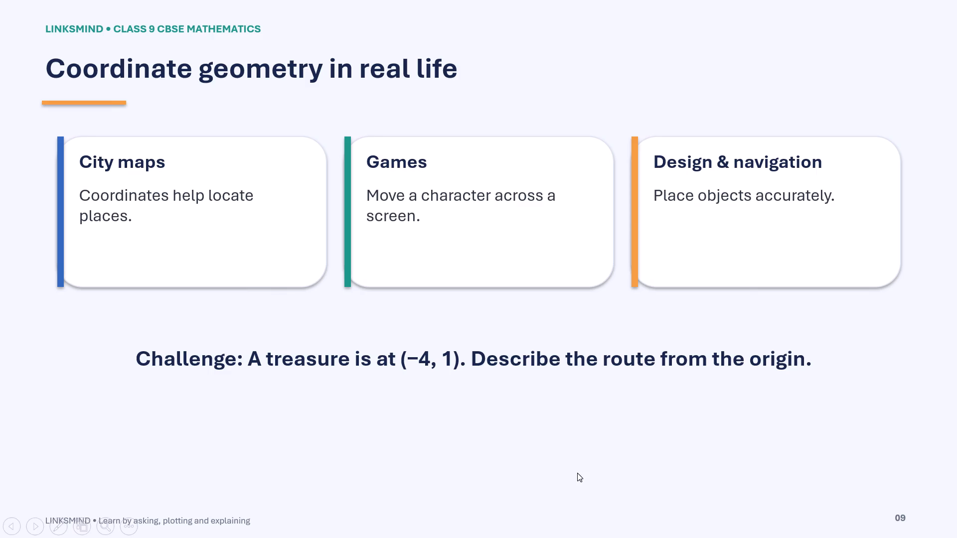
End the slide show and bring up the open Brave windows to switch to the Meet call.
{"action": "key", "text": "Escape"}
{"action": "left_click", "coordinate": [634, 524]}
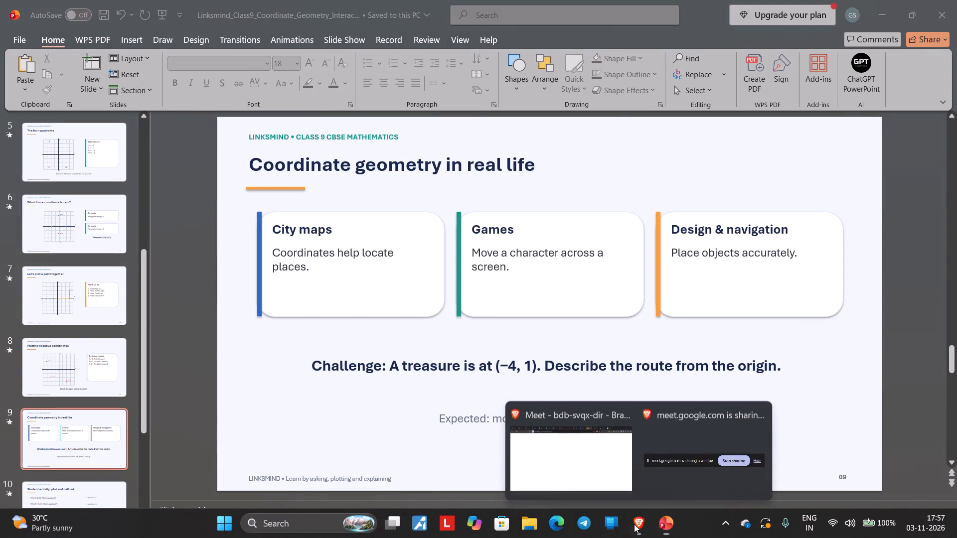
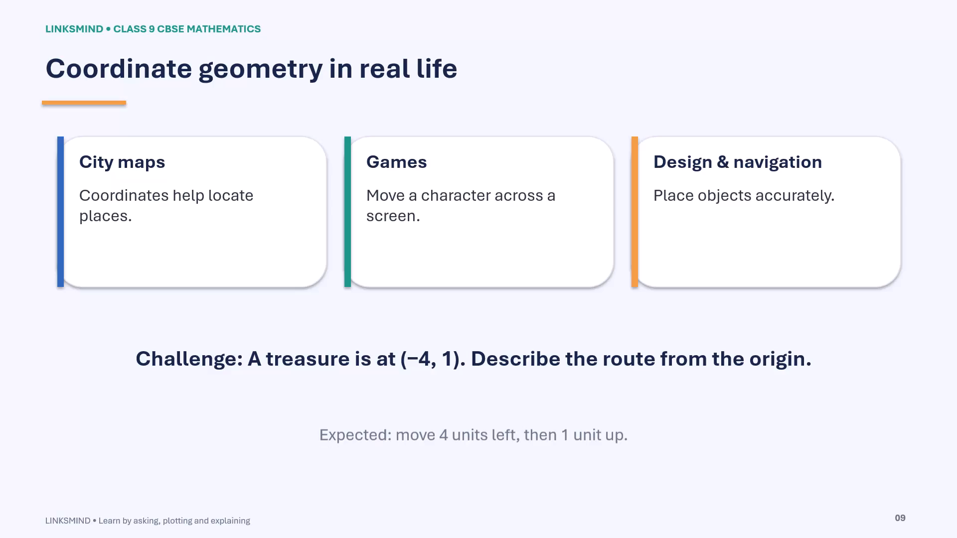
Advance to the Student activity: plot and call out slide and reveal the questions on points A, B and C with their quadrant answers.
{"action": "key", "text": "Right"}
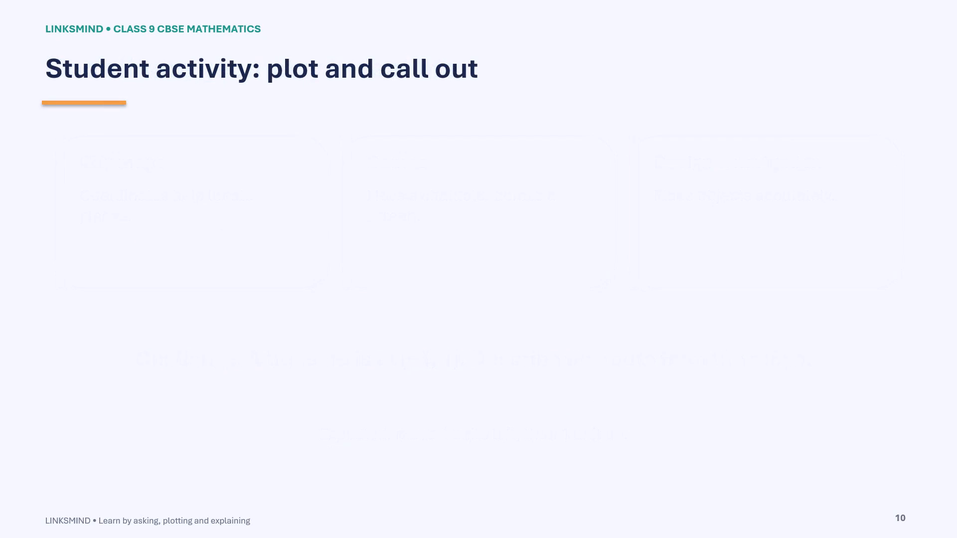
{"action": "key", "text": "Right"}
{"action": "key", "text": "Right"}
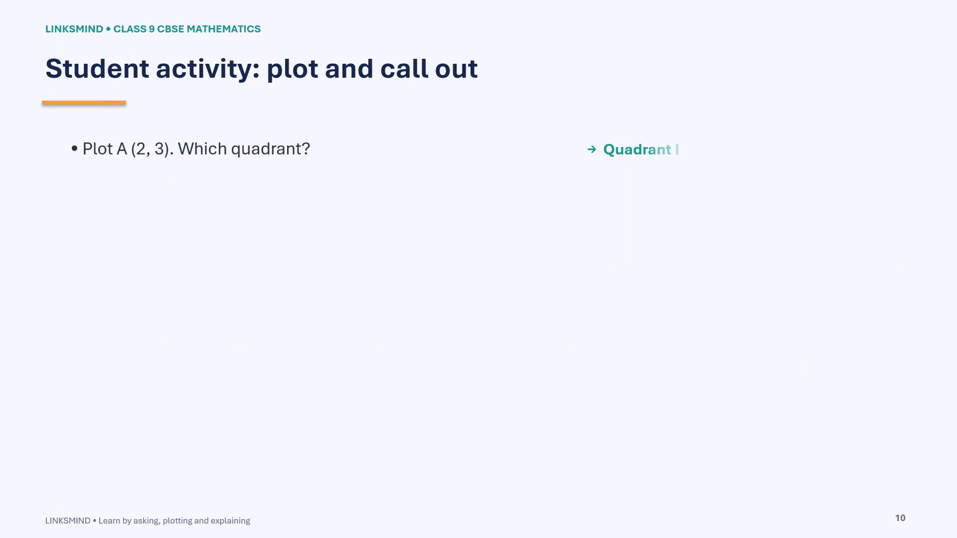
{"action": "key", "text": "Right"}
{"action": "key", "text": "Right"}
{"action": "key", "text": "Right"}
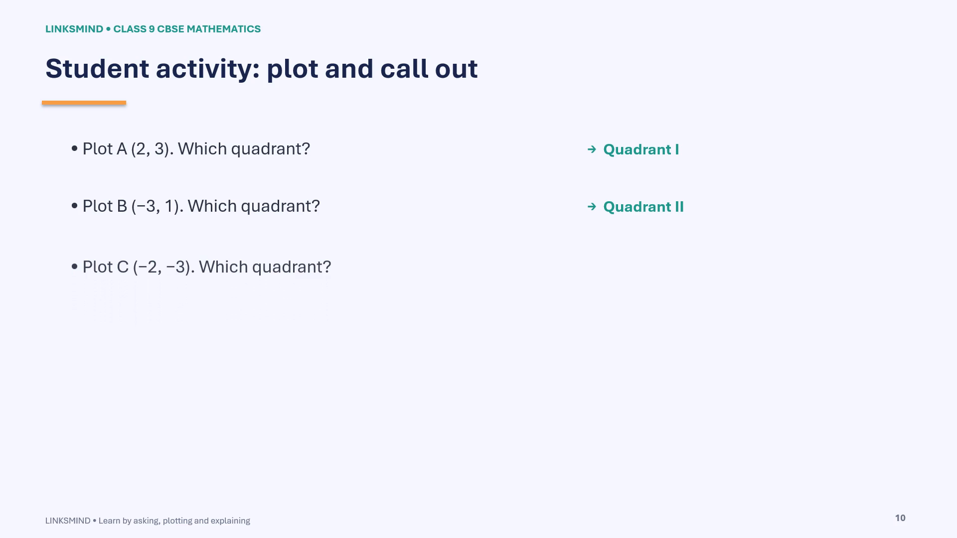
{"action": "key", "text": "Right"}
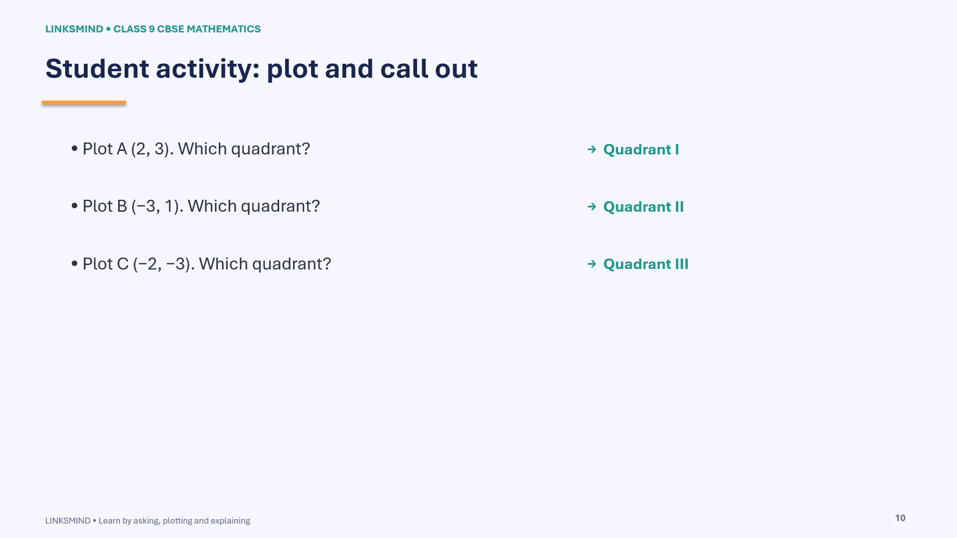
Reveal the questions on points D (4, −1) and E (0, 2) with their answers on the student activity slide.
{"action": "key", "text": "Right"}
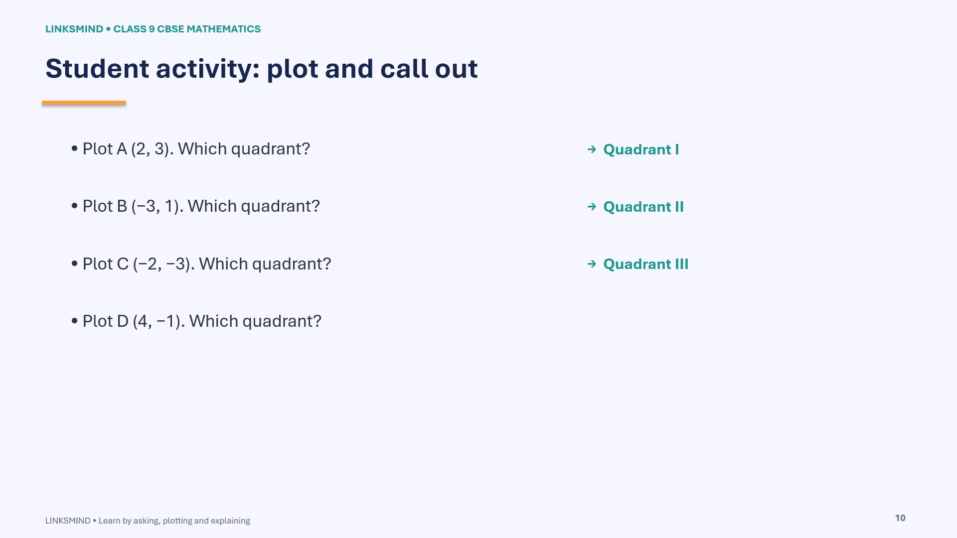
{"action": "key", "text": "Right"}
{"action": "key", "text": "Right"}
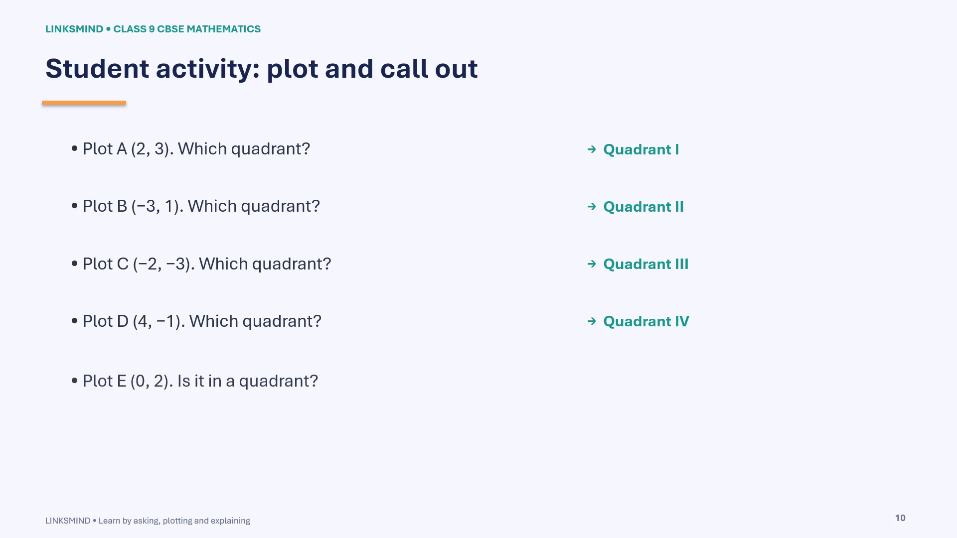
{"action": "key", "text": "alt+Tab"}
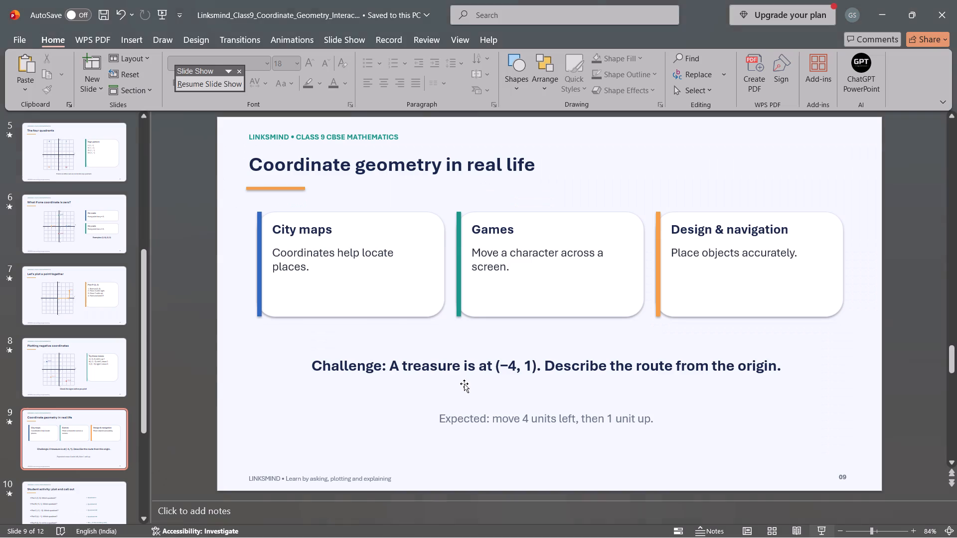
{"action": "key", "text": "alt+Tab"}
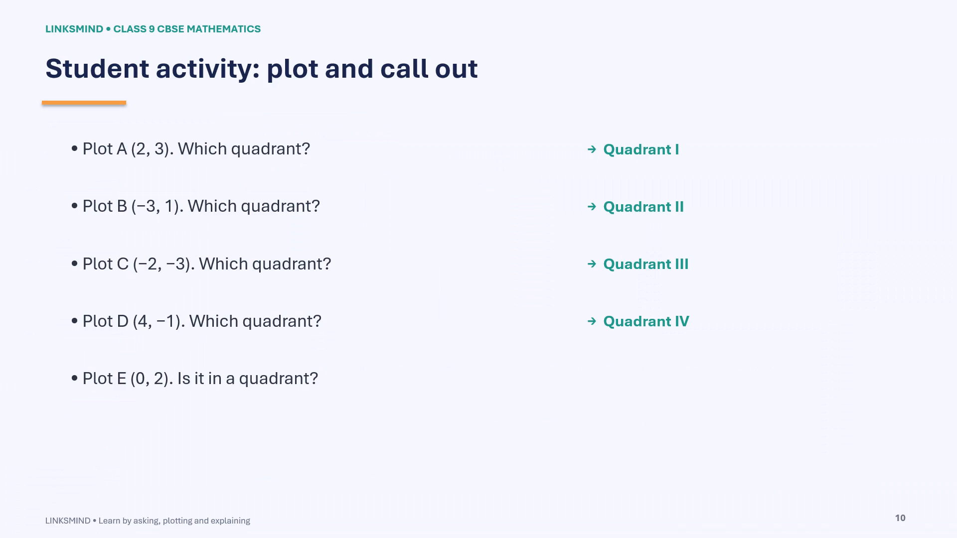
{"action": "key", "text": "Right"}
Advance to the Lightning quiz slide and reveal questions 1 to 3 with their answers.
{"action": "key", "text": "Right"}
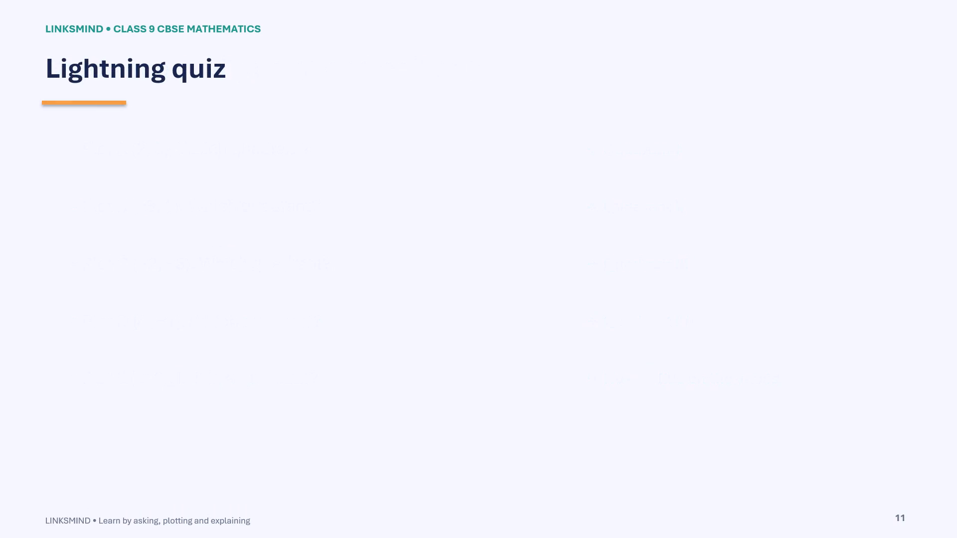
{"action": "key", "text": "Right"}
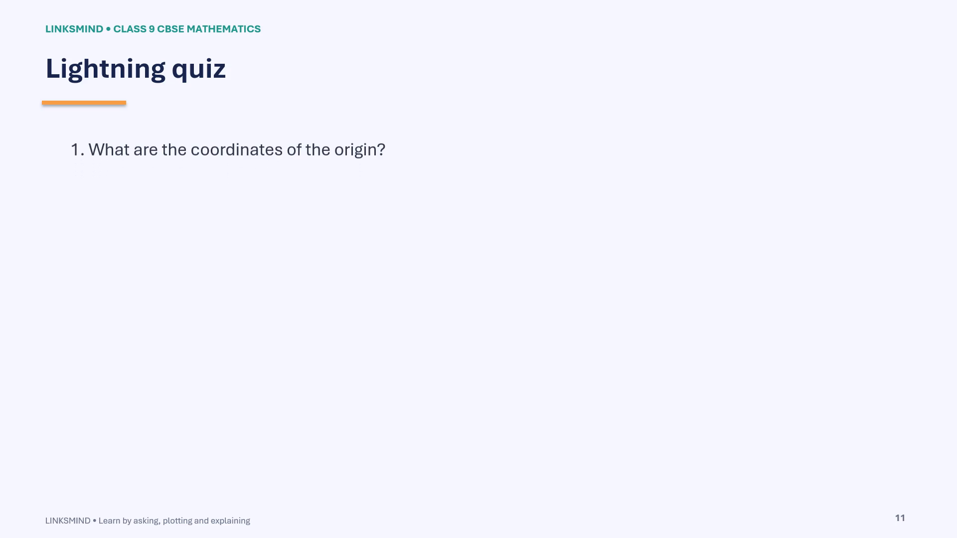
{"action": "key", "text": "Right"}
{"action": "key", "text": "Right"}
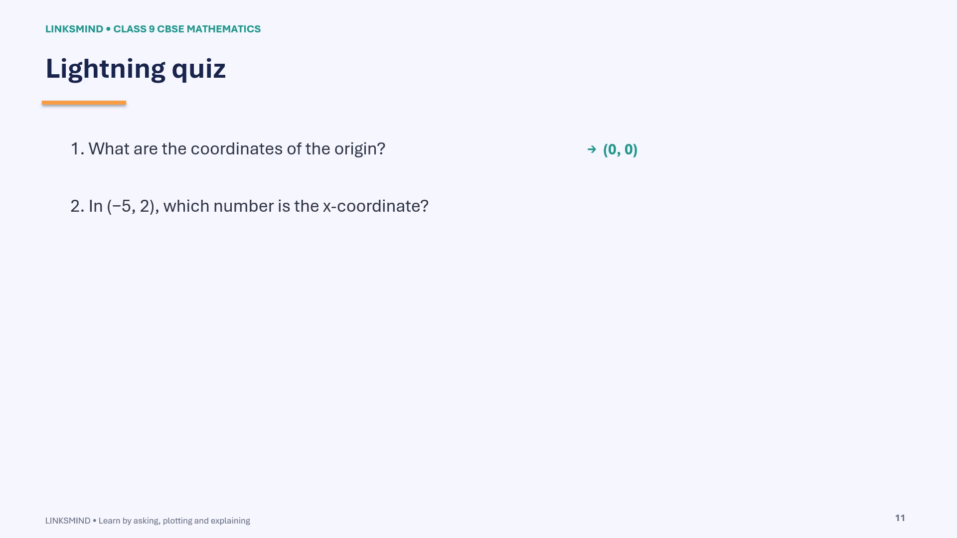
{"action": "key", "text": "Right"}
{"action": "key", "text": "Right"}
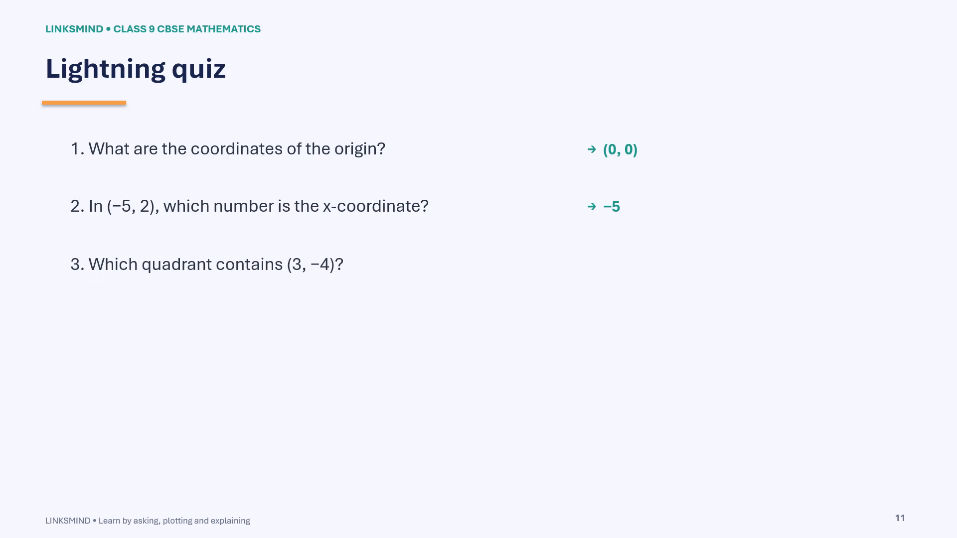
{"action": "key", "text": "Right"}
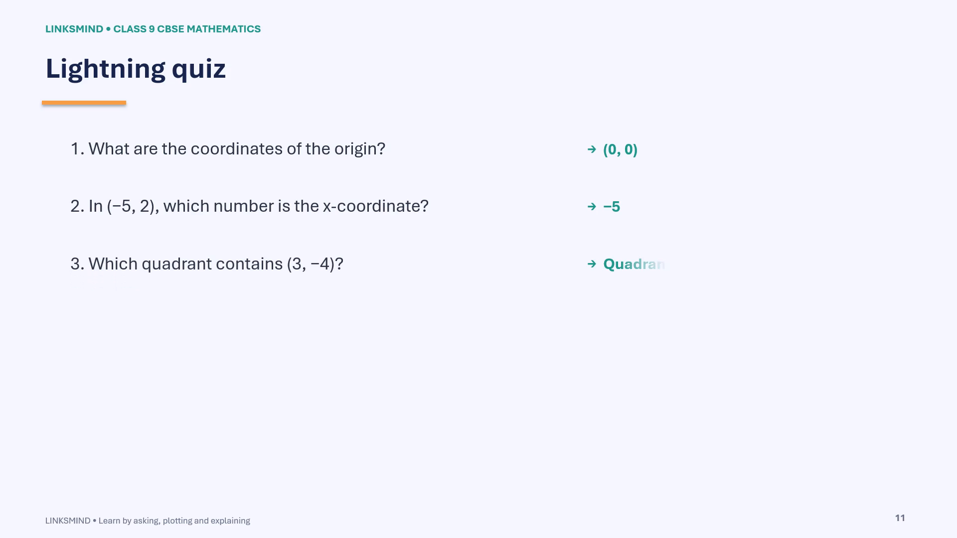
Reveal quiz questions 4 and 5 with their answers, plus the bonus question on points sharing an x-coordinate and its answer.
{"action": "key", "text": "Right"}
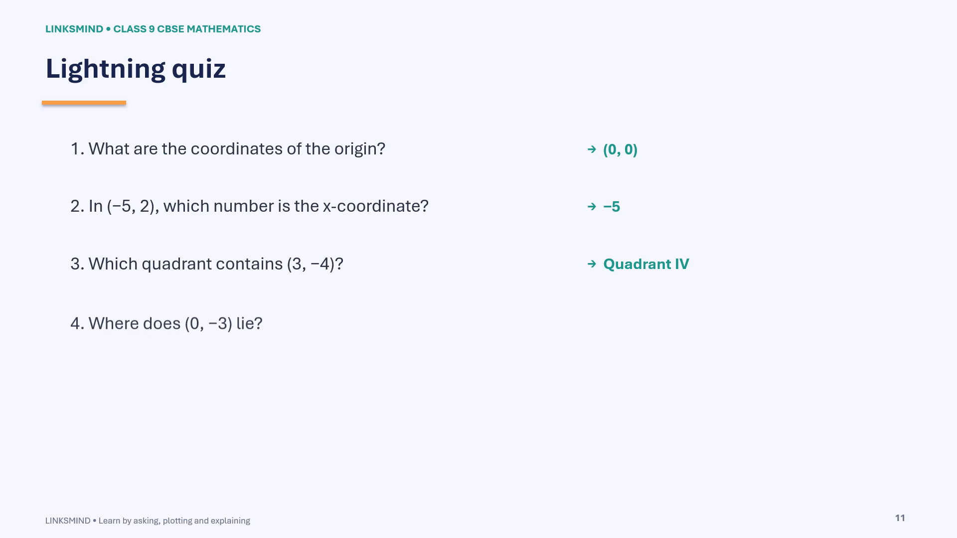
{"action": "key", "text": "Right"}
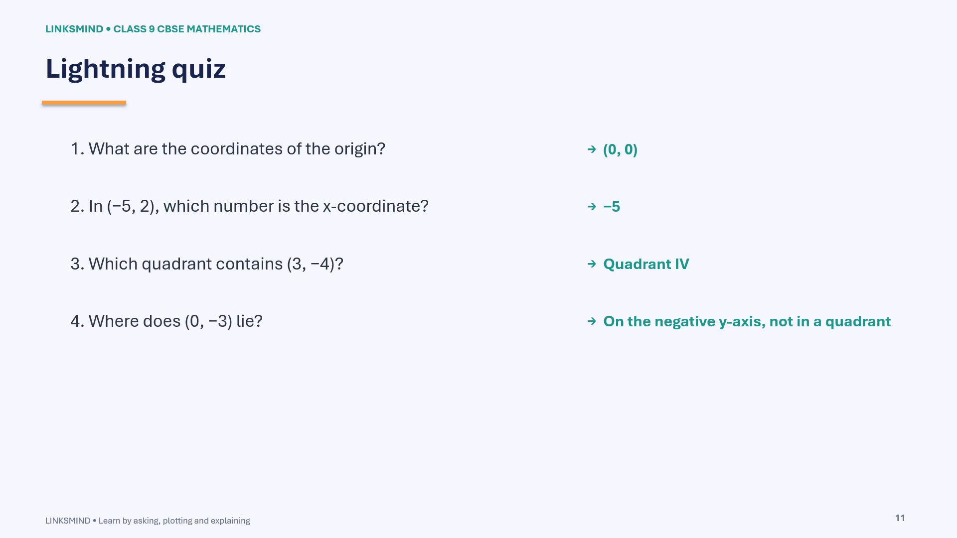
{"action": "key", "text": "Right"}
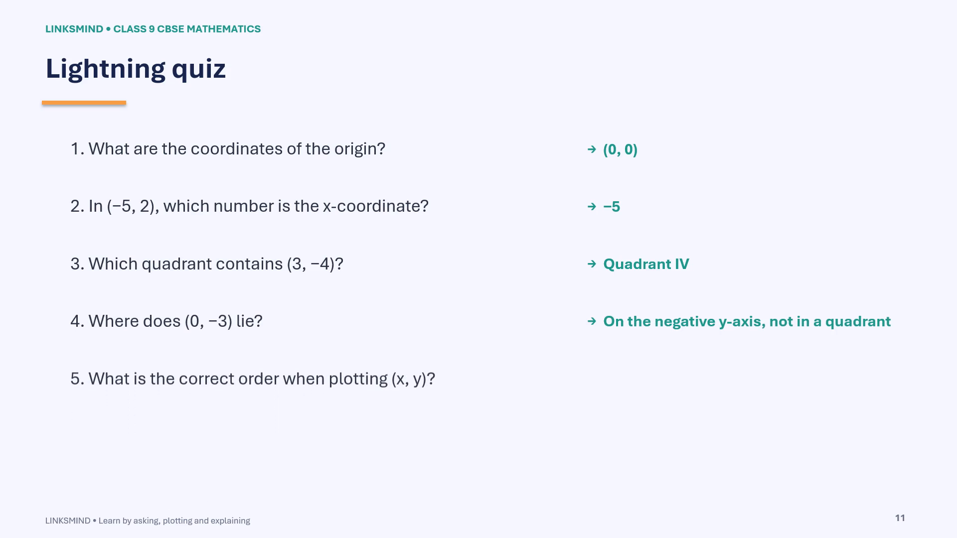
{"action": "key", "text": "Right"}
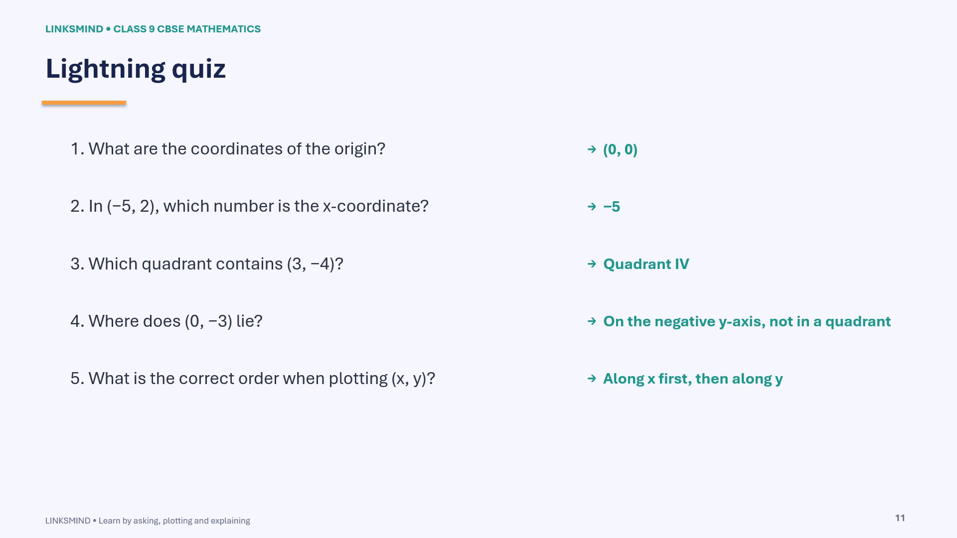
{"action": "key", "text": "Right"}
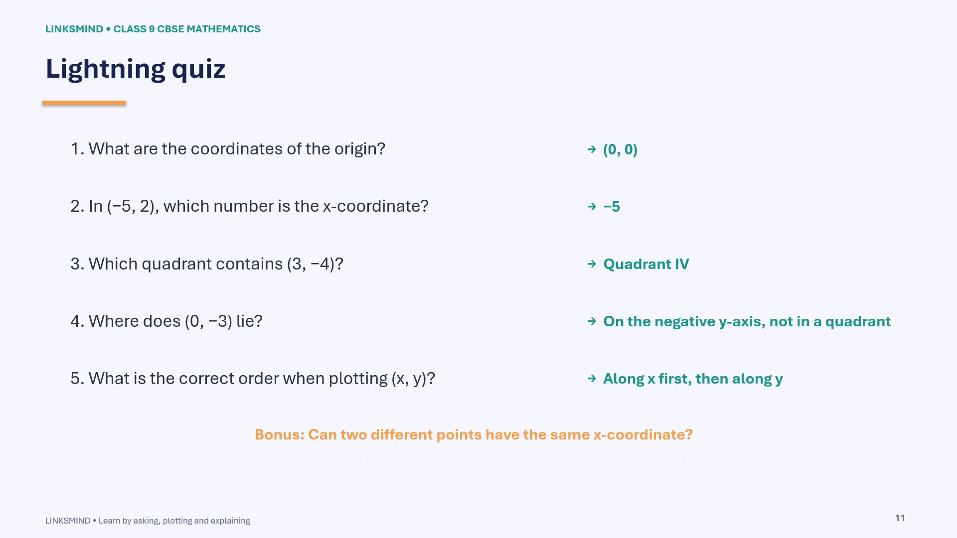
{"action": "key", "text": "Right"}
Advance to the Exit ticket: explain it back slide and end the slide show.
{"action": "key", "text": "Right"}
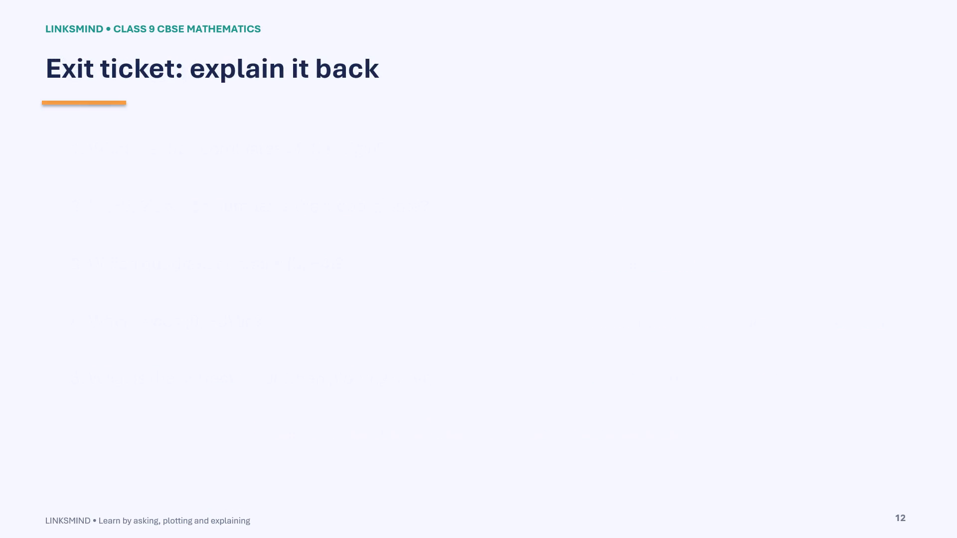
{"action": "key", "text": "Escape"}
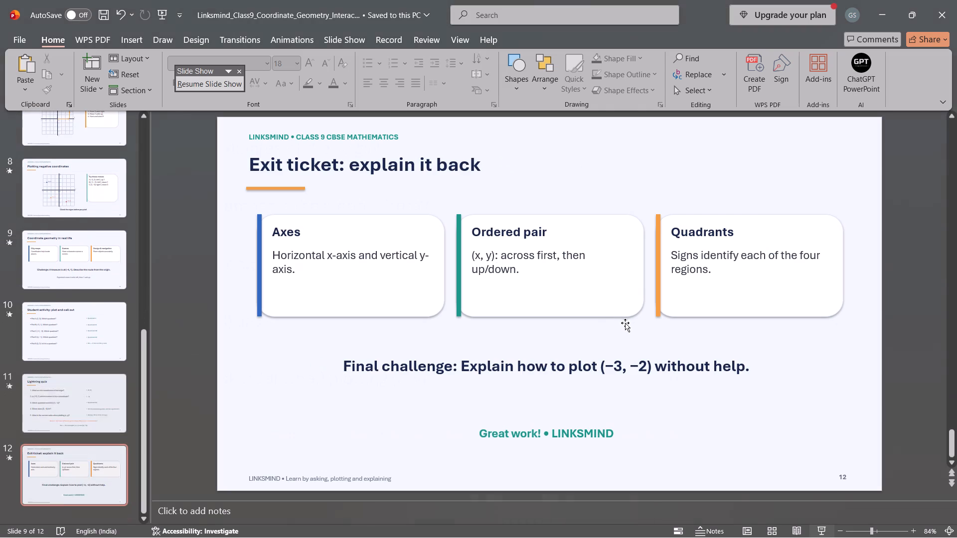
Return to the Coordinate Geometry title slide and start the slide show from it.
{"action": "scroll", "coordinate": [456, 333], "scroll_direction": "down", "scroll_amount": 8}
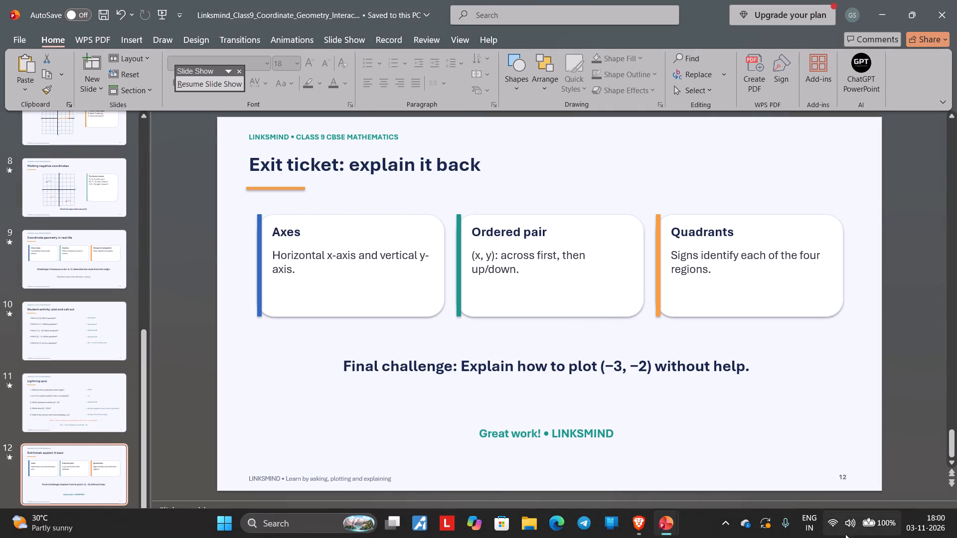
{"action": "left_click", "coordinate": [101, 387]}
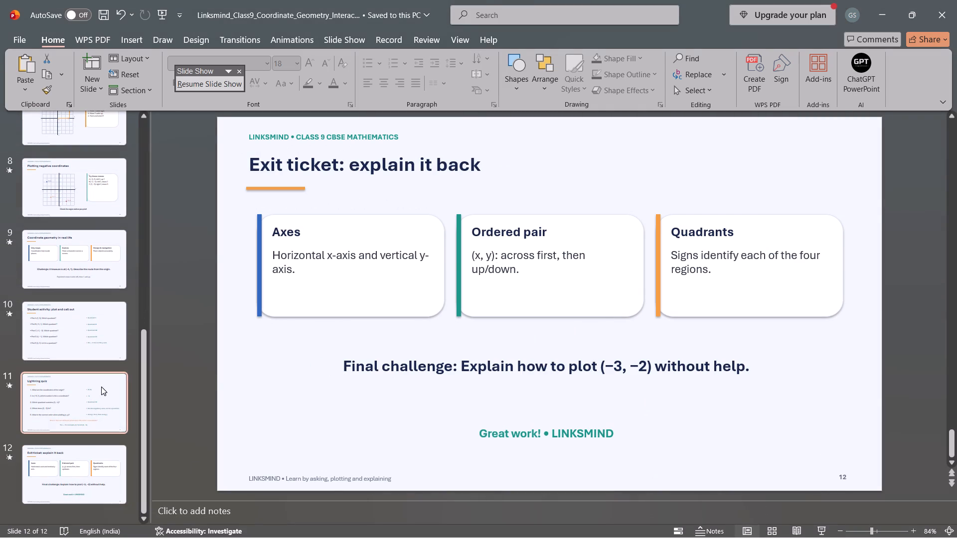
{"action": "scroll", "coordinate": [85, 213], "scroll_direction": "up", "scroll_amount": 15}
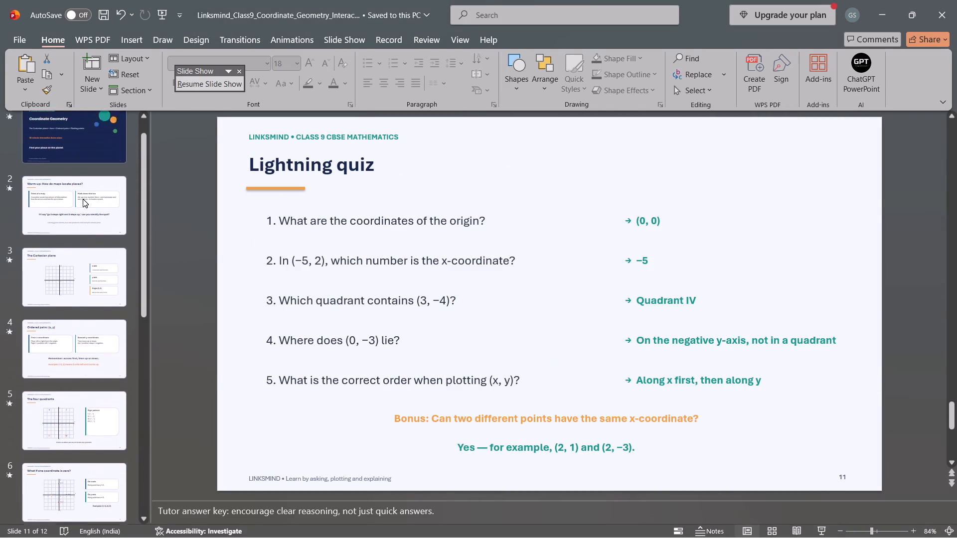
{"action": "scroll", "coordinate": [83, 199], "scroll_direction": "up", "scroll_amount": 6}
{"action": "left_click", "coordinate": [82, 179]}
{"action": "left_click", "coordinate": [641, 327]}
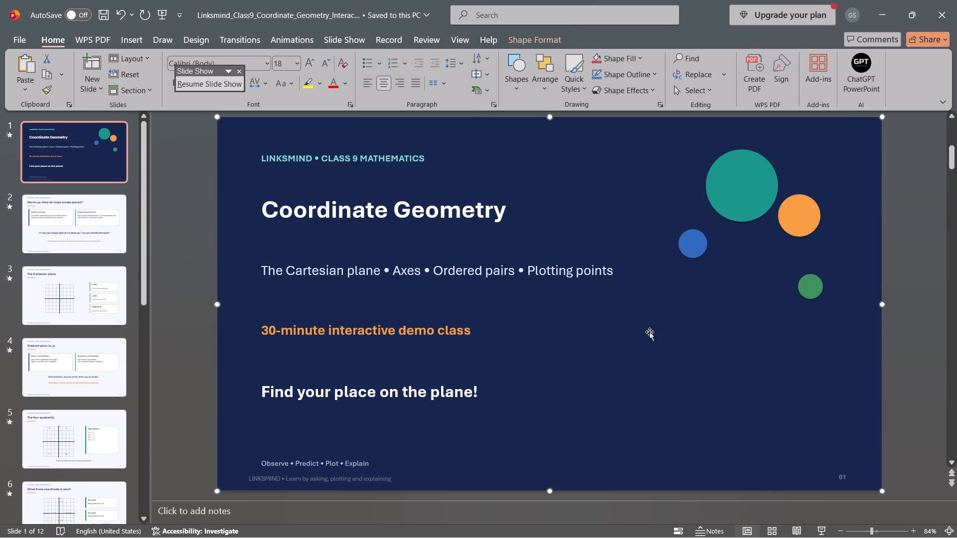
{"action": "left_click", "coordinate": [819, 531]}
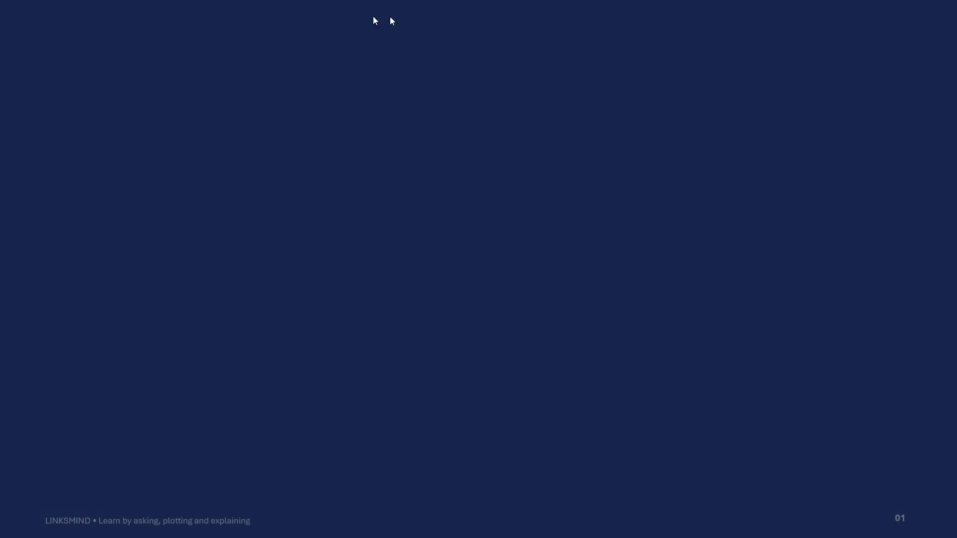
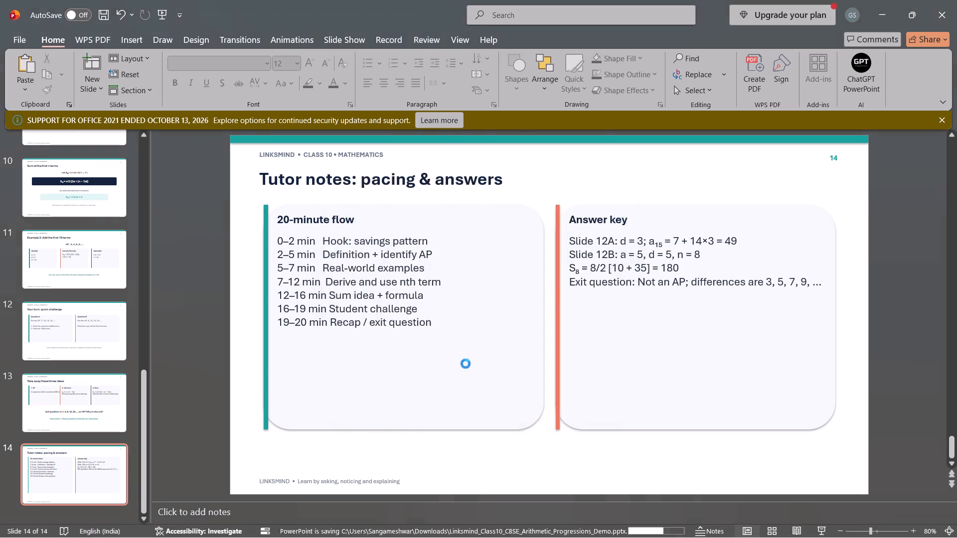
Switch to the Class 9 Coordinate Geometry presentation in PowerPoint and close it without saving the changes.
{"action": "left_click", "coordinate": [688, 522]}
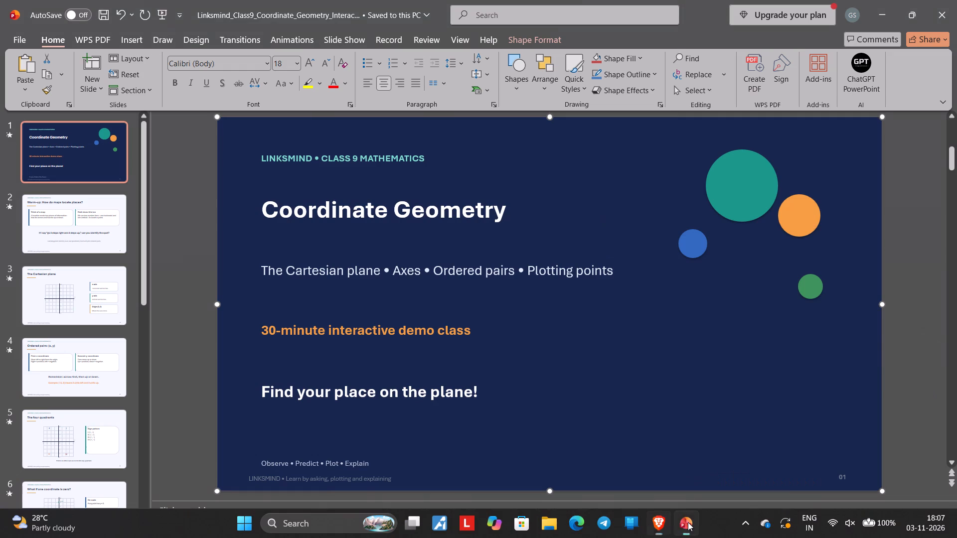
{"action": "left_click", "coordinate": [956, 0]}
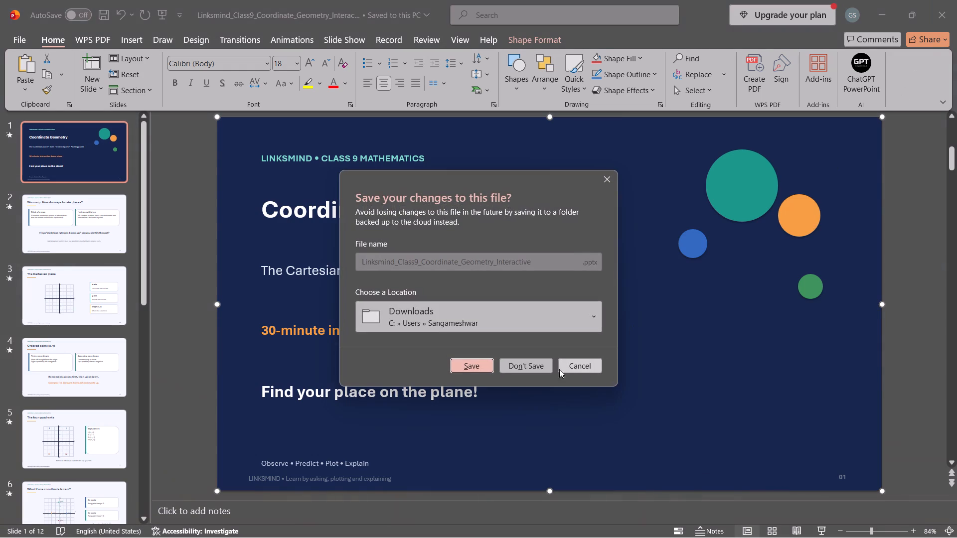
{"action": "left_click", "coordinate": [534, 368]}
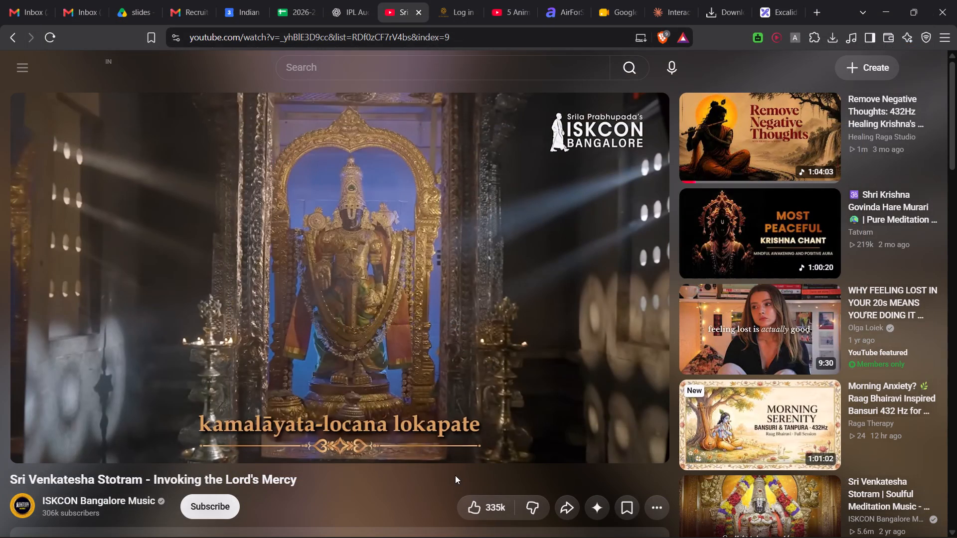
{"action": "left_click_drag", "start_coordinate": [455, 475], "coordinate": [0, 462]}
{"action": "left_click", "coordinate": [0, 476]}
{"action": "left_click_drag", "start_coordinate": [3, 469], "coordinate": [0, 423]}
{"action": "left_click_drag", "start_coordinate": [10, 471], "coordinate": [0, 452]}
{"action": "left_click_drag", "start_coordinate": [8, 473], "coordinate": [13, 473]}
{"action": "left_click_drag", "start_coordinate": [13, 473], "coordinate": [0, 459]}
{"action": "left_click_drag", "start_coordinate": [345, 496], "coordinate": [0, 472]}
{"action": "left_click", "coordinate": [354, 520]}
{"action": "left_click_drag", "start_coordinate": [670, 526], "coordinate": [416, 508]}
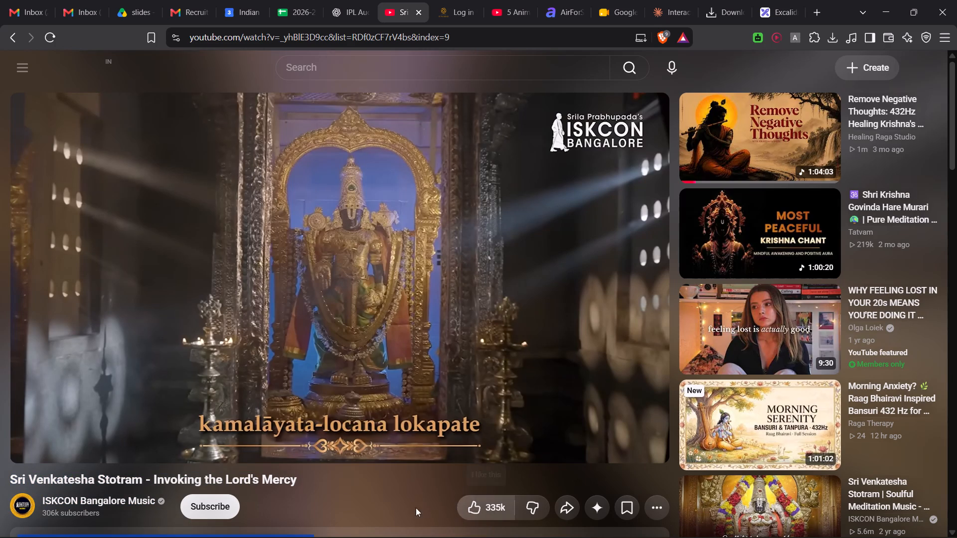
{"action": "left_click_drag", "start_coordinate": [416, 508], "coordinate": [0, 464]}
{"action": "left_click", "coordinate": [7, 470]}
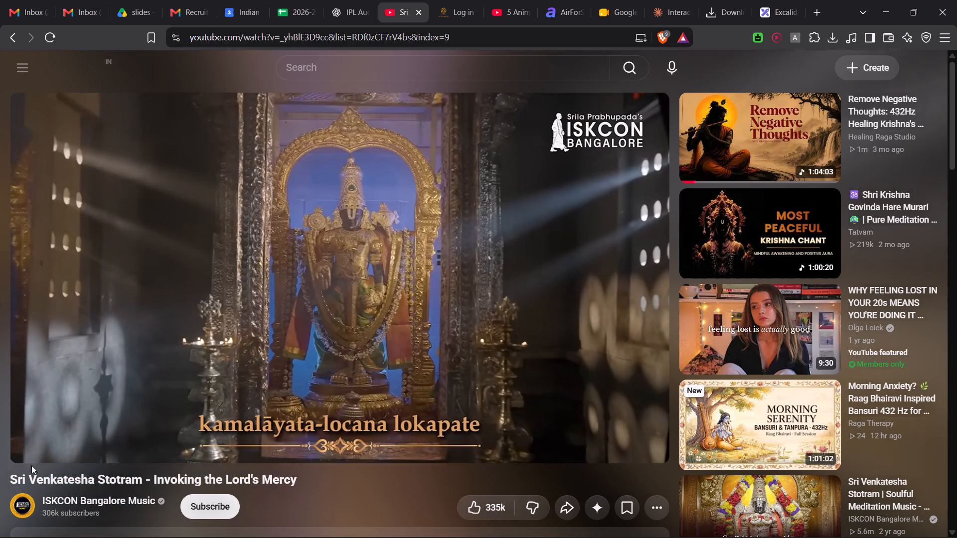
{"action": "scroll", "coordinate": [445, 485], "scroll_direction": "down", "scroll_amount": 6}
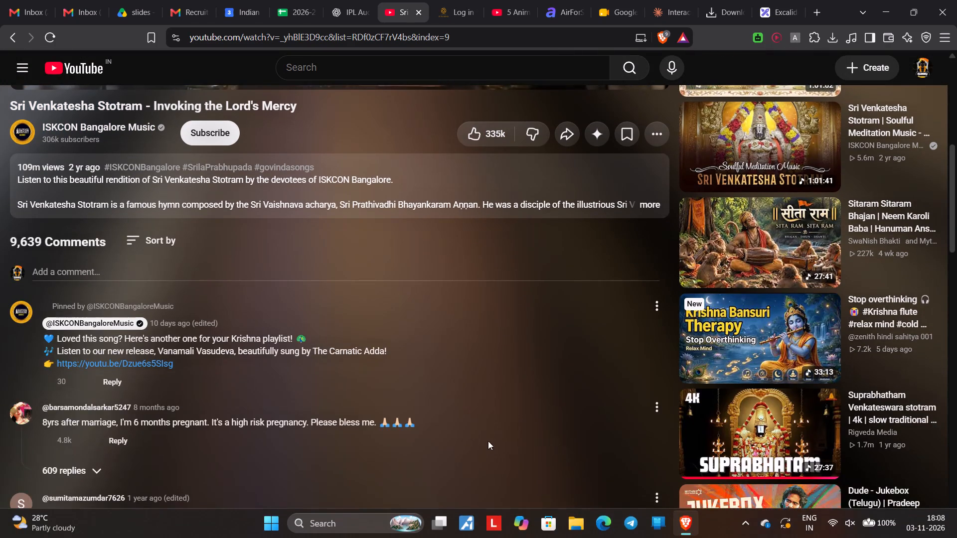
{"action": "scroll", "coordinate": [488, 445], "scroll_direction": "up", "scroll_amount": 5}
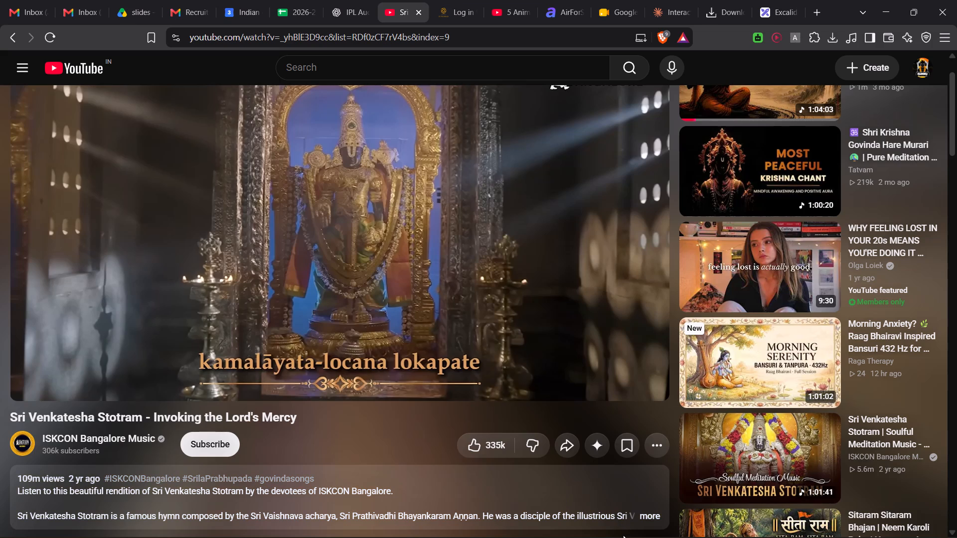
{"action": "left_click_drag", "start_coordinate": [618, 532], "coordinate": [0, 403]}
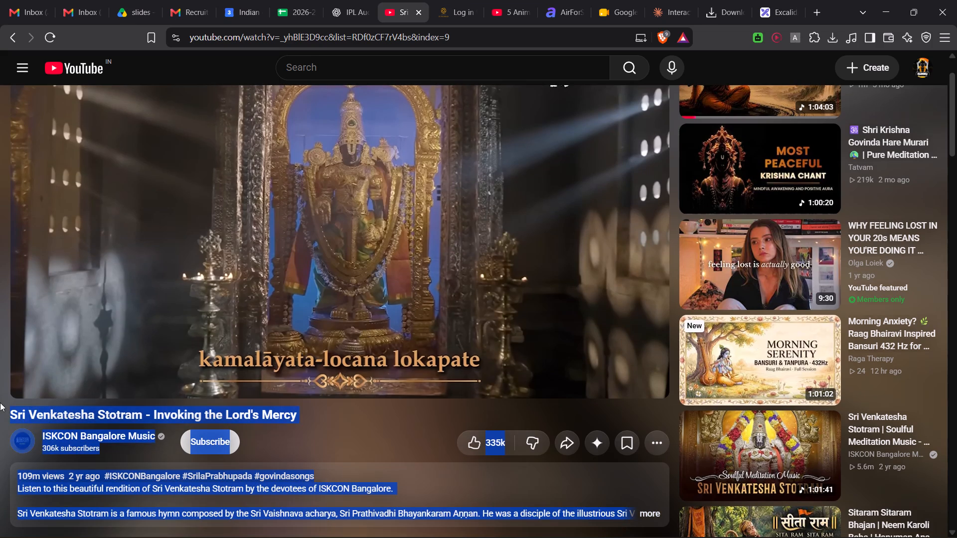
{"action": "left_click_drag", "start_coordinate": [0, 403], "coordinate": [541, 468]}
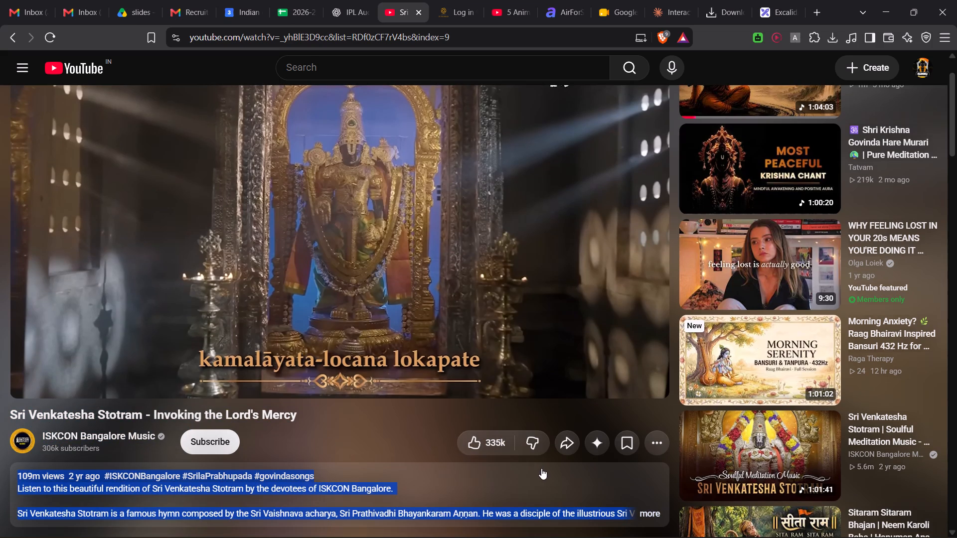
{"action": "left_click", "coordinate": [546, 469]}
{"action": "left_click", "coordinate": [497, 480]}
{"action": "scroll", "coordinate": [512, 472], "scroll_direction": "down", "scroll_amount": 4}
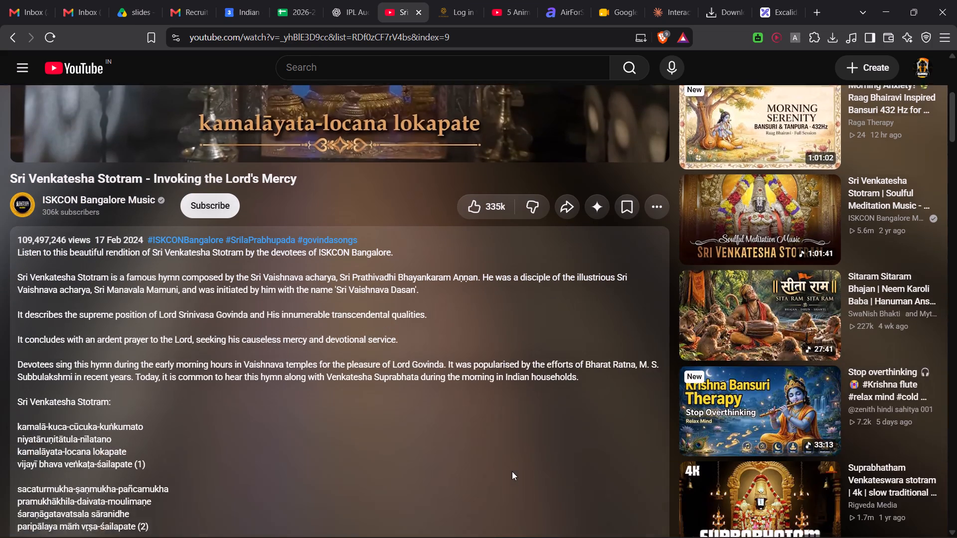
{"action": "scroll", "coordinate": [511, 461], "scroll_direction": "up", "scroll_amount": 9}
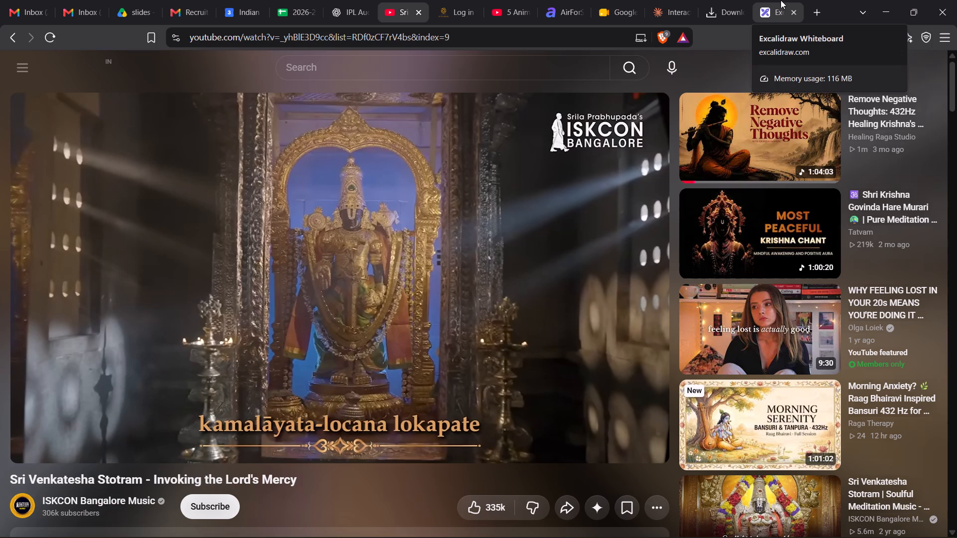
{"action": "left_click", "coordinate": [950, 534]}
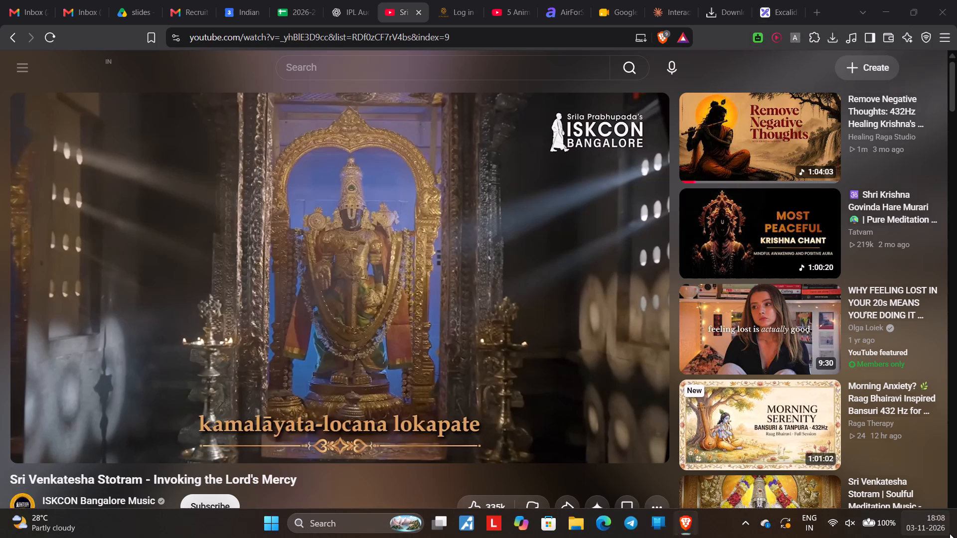